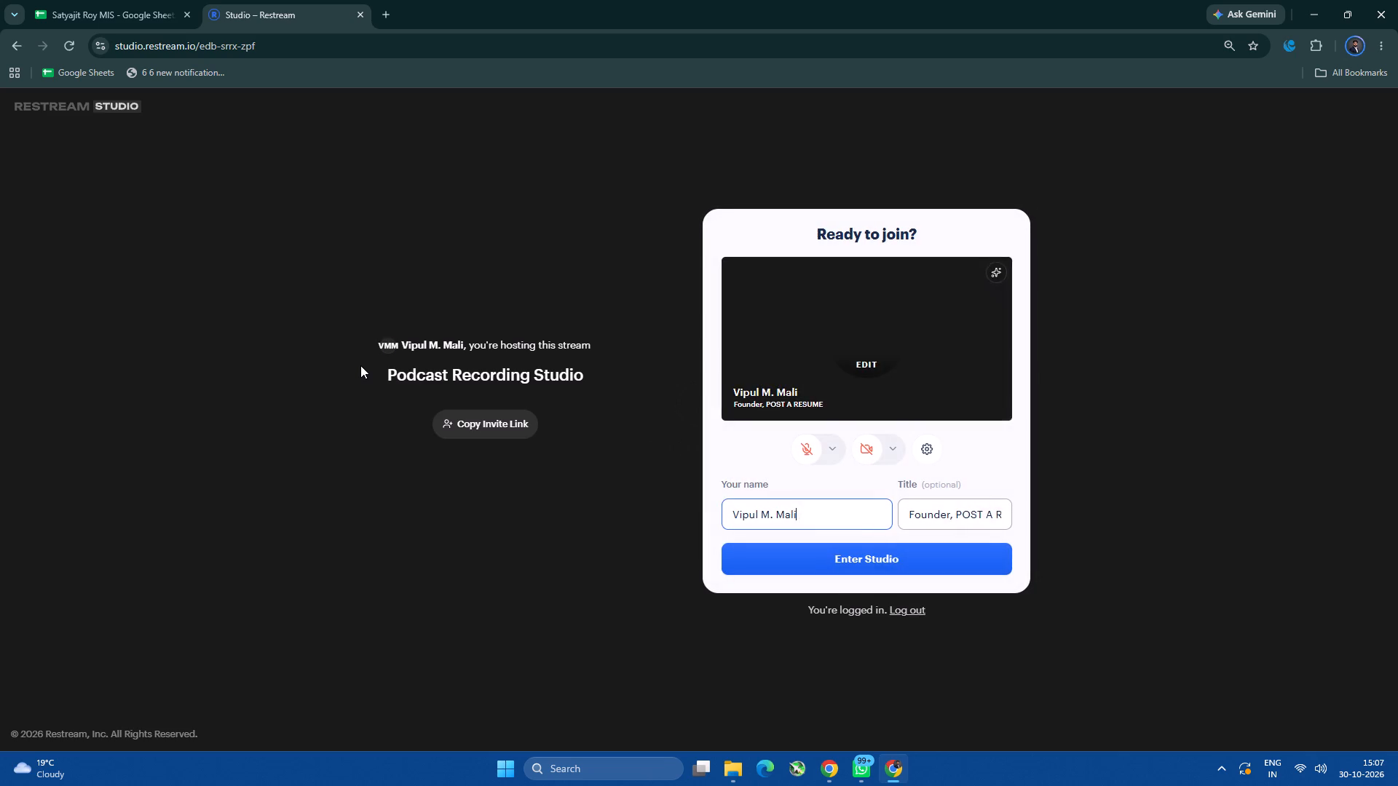
left_click(866, 557)
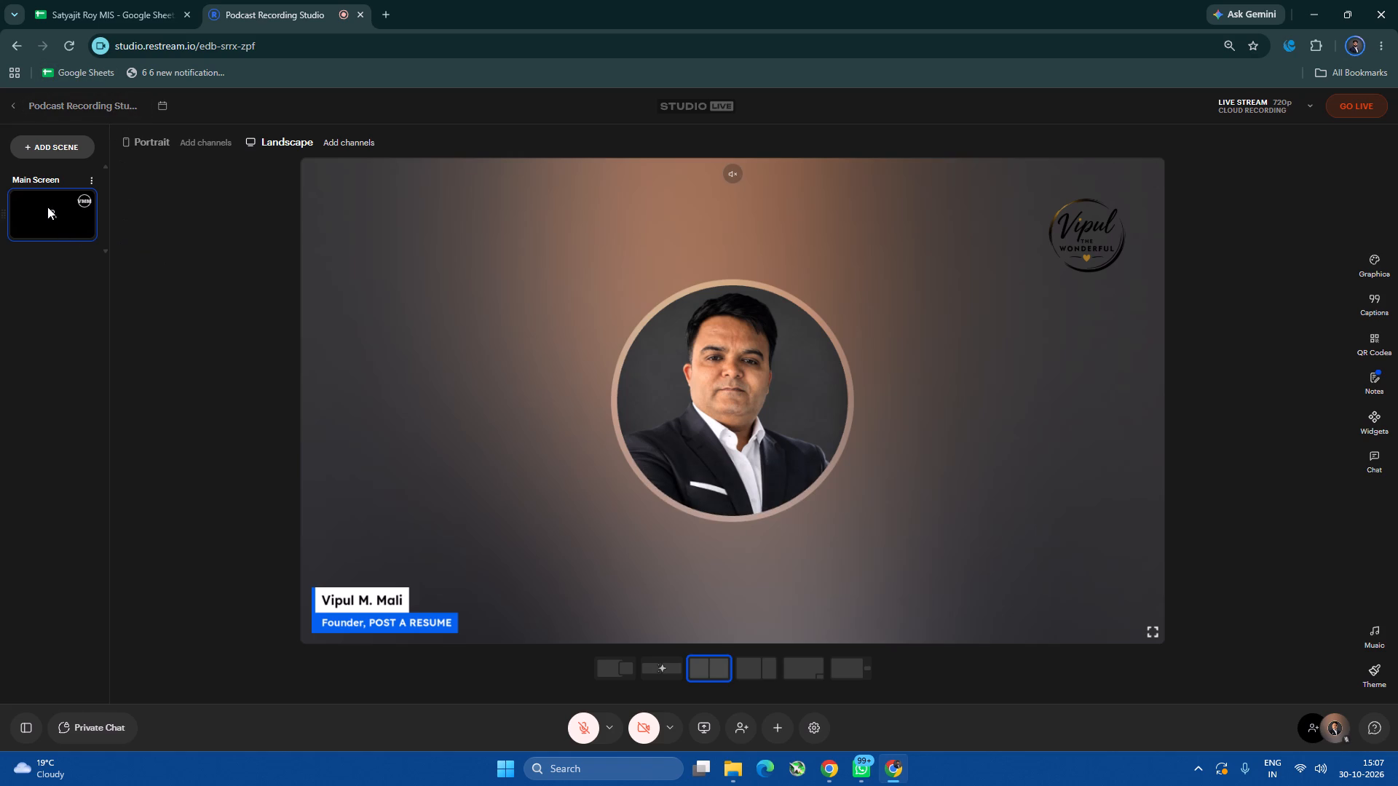
Open the studio's Notes and read through the Main Screen episode script, from the introduction to the rapid-fire questions and final words.
left_click(1365, 380)
scroll(1260, 399, "up", 1)
scroll(1260, 399, "down", 8)
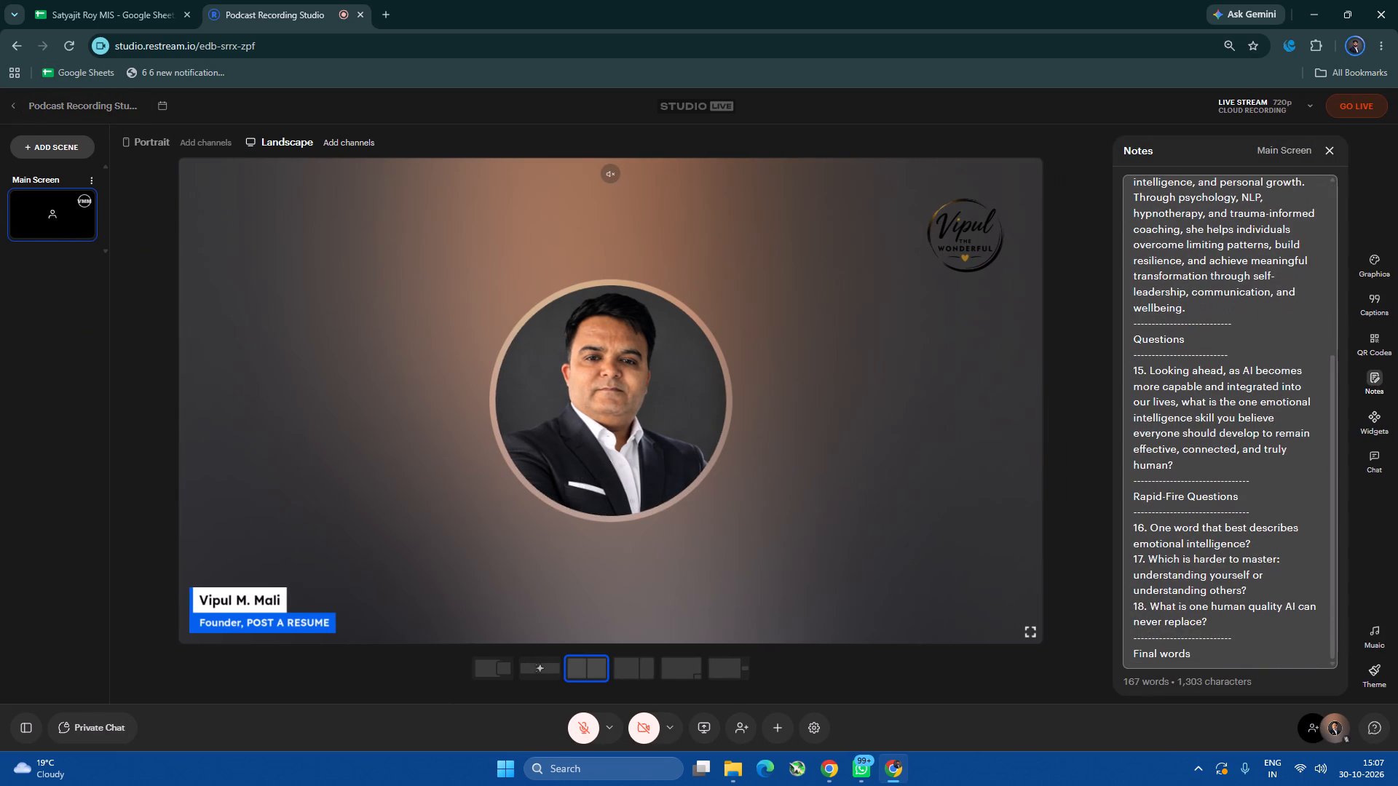
scroll(1260, 399, "down", 4)
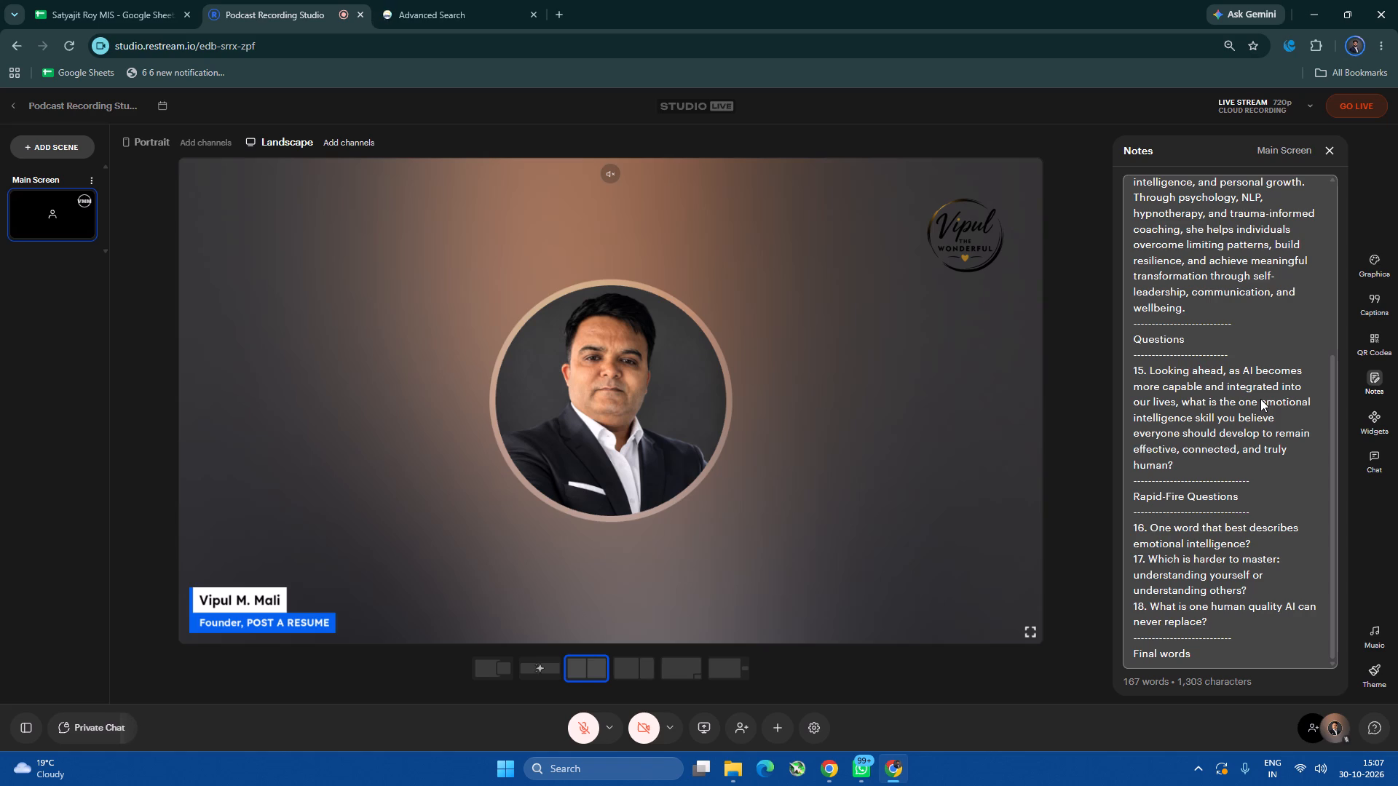
scroll(1260, 399, "down", 1)
scroll(1260, 399, "up", 9)
scroll(1260, 399, "down", 3)
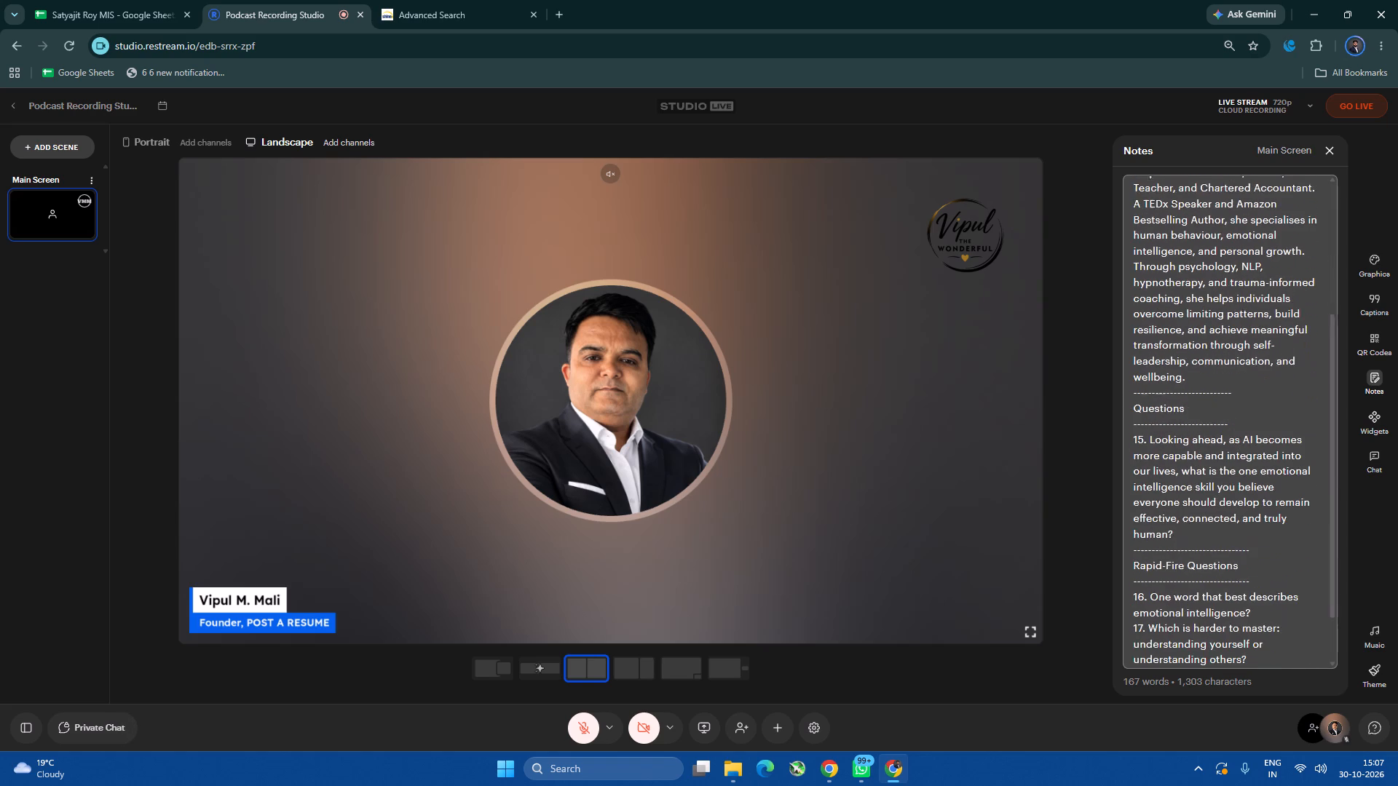
scroll(1260, 399, "down", 3)
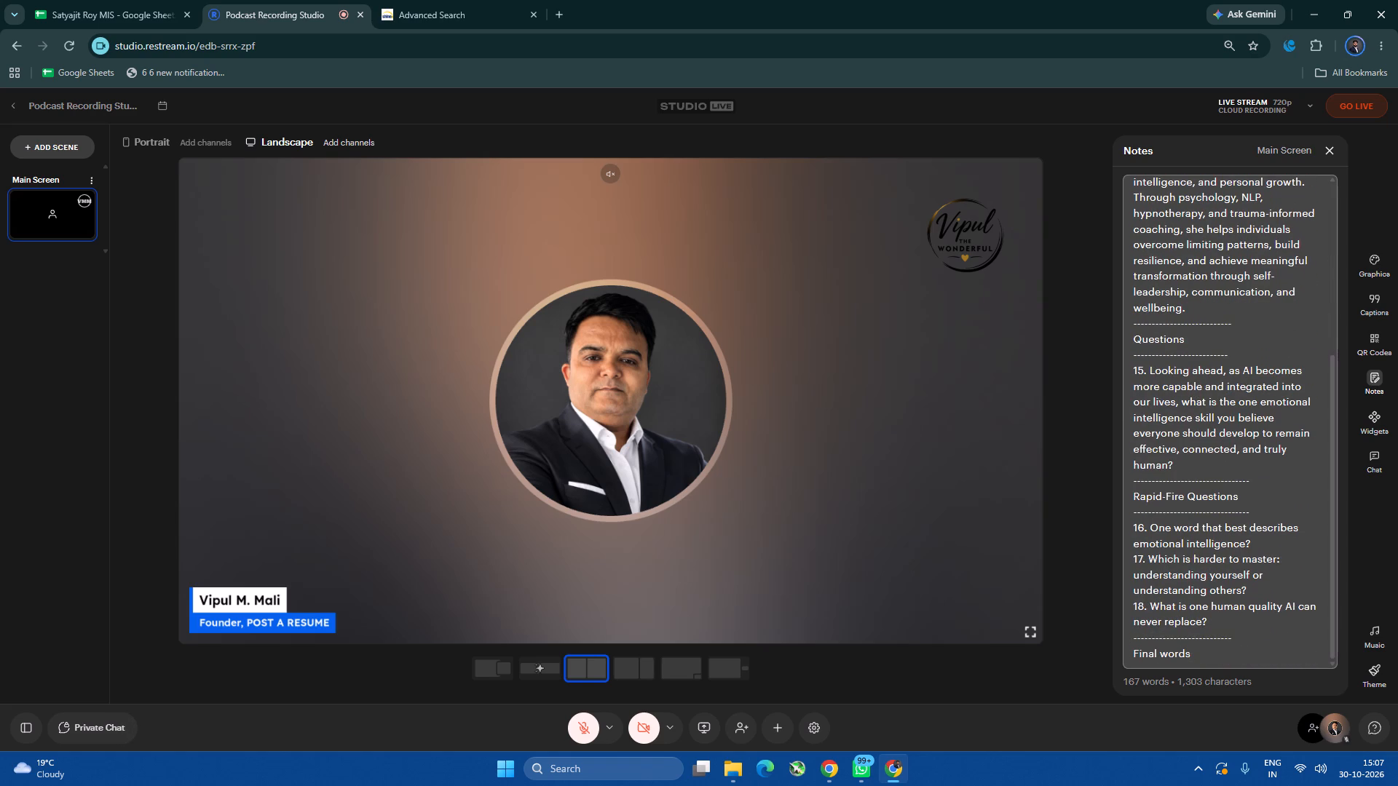
scroll(1255, 410, "down", 3)
scroll(1245, 537, "up", 9)
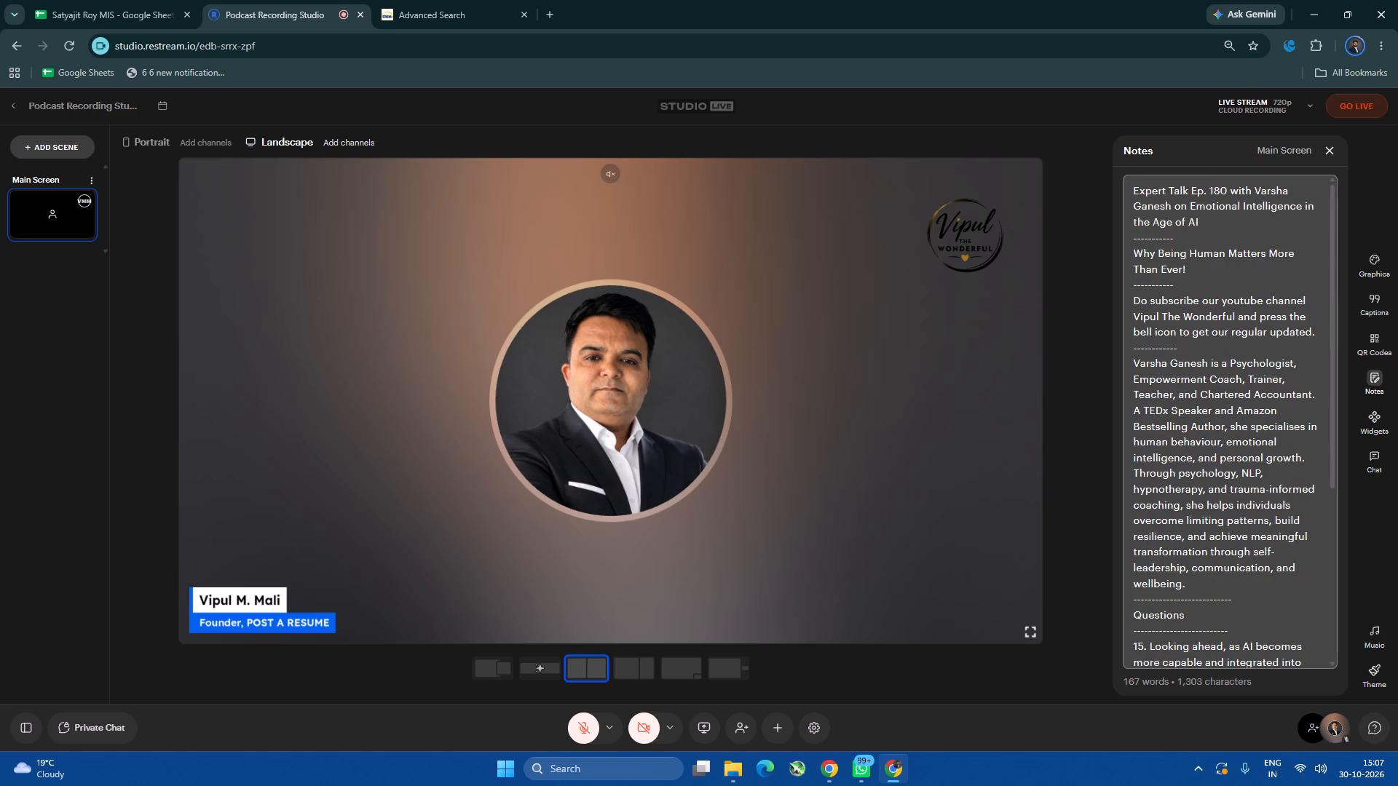
scroll(1210, 335, "down", 8)
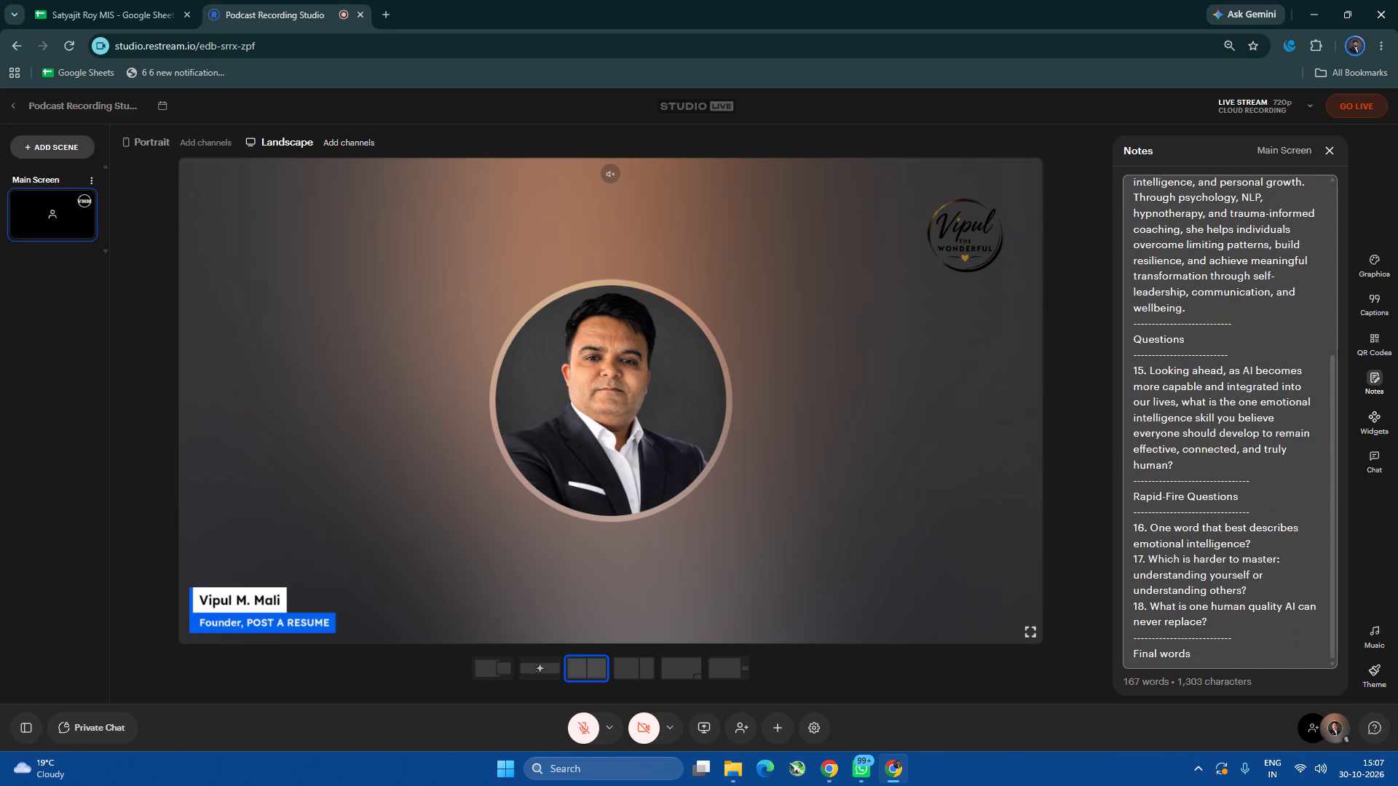
scroll(1210, 334, "down", 1)
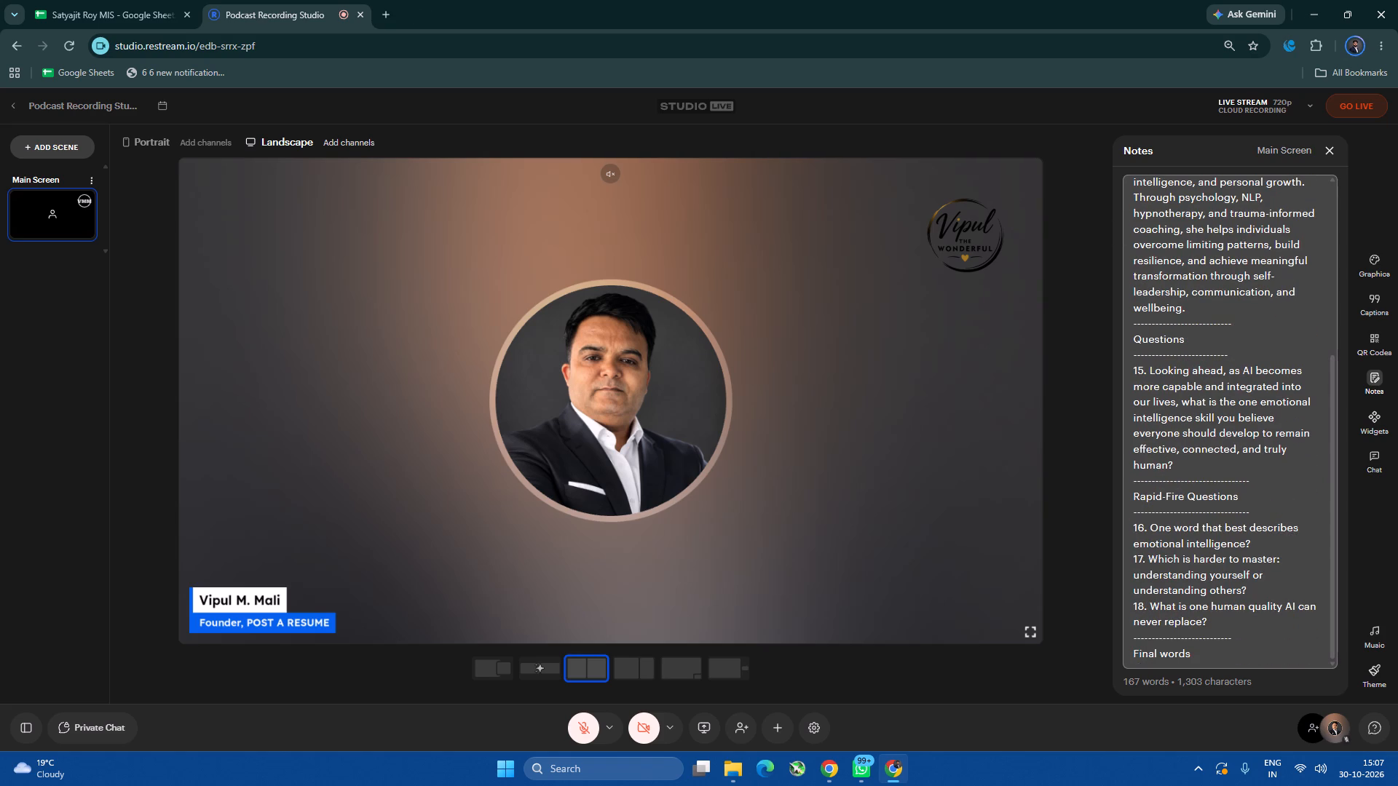
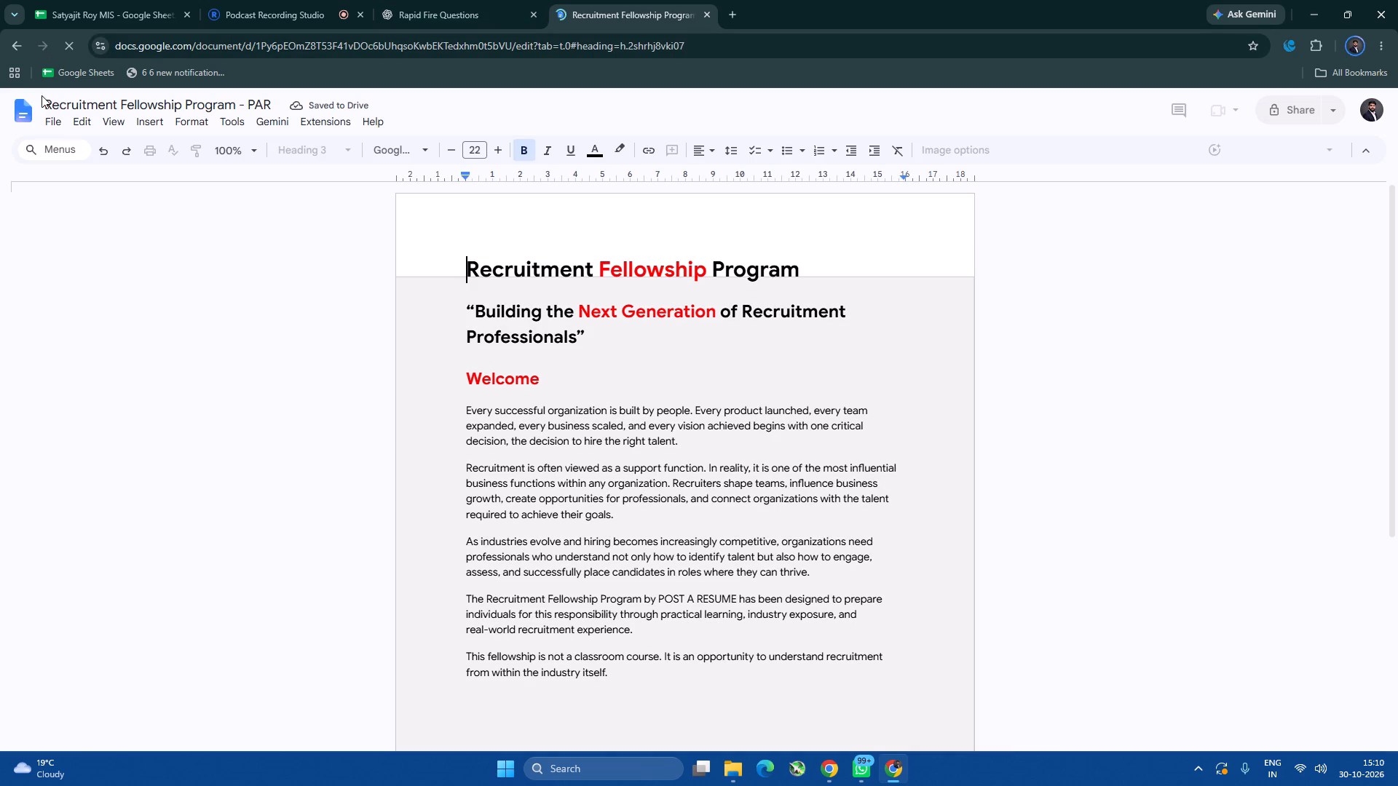
left_click(33, 96)
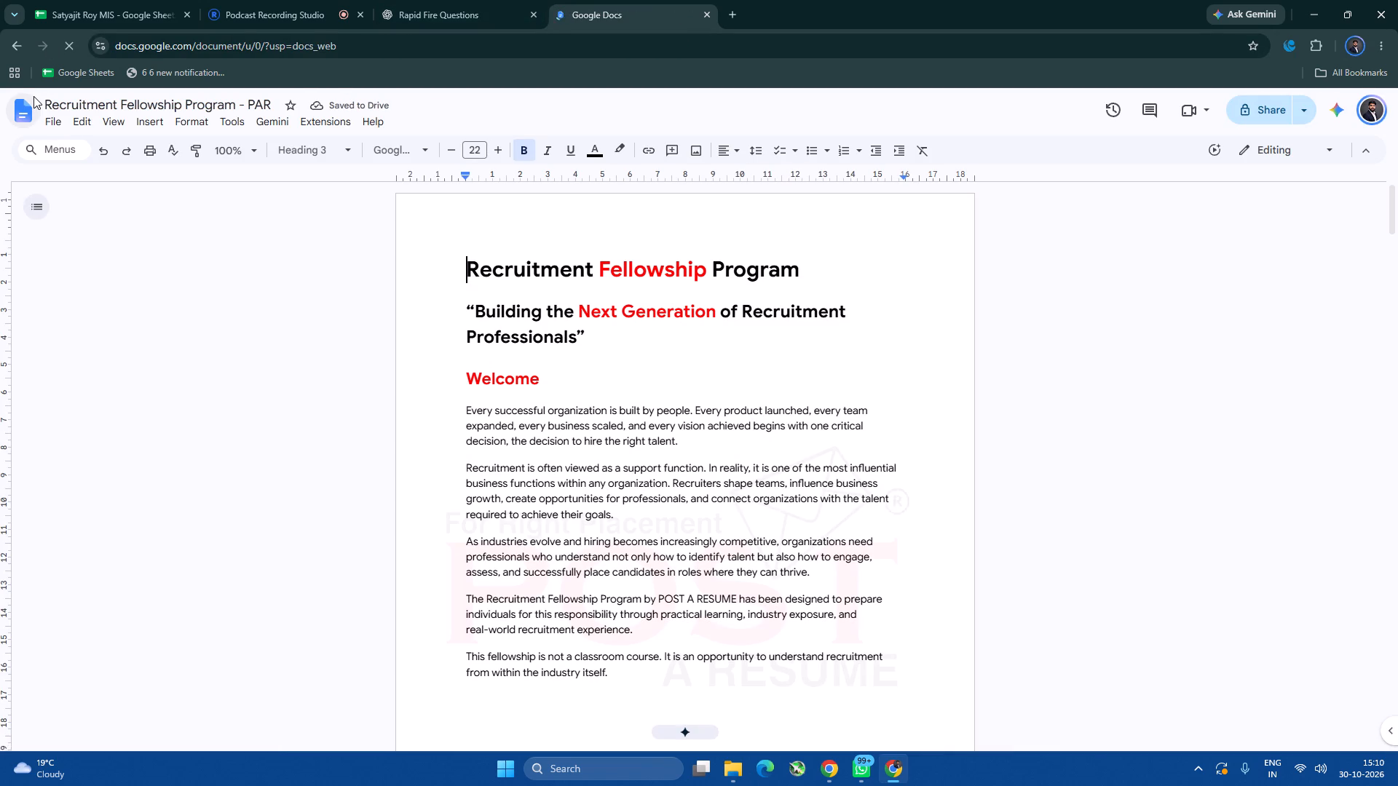
left_click(307, 273)
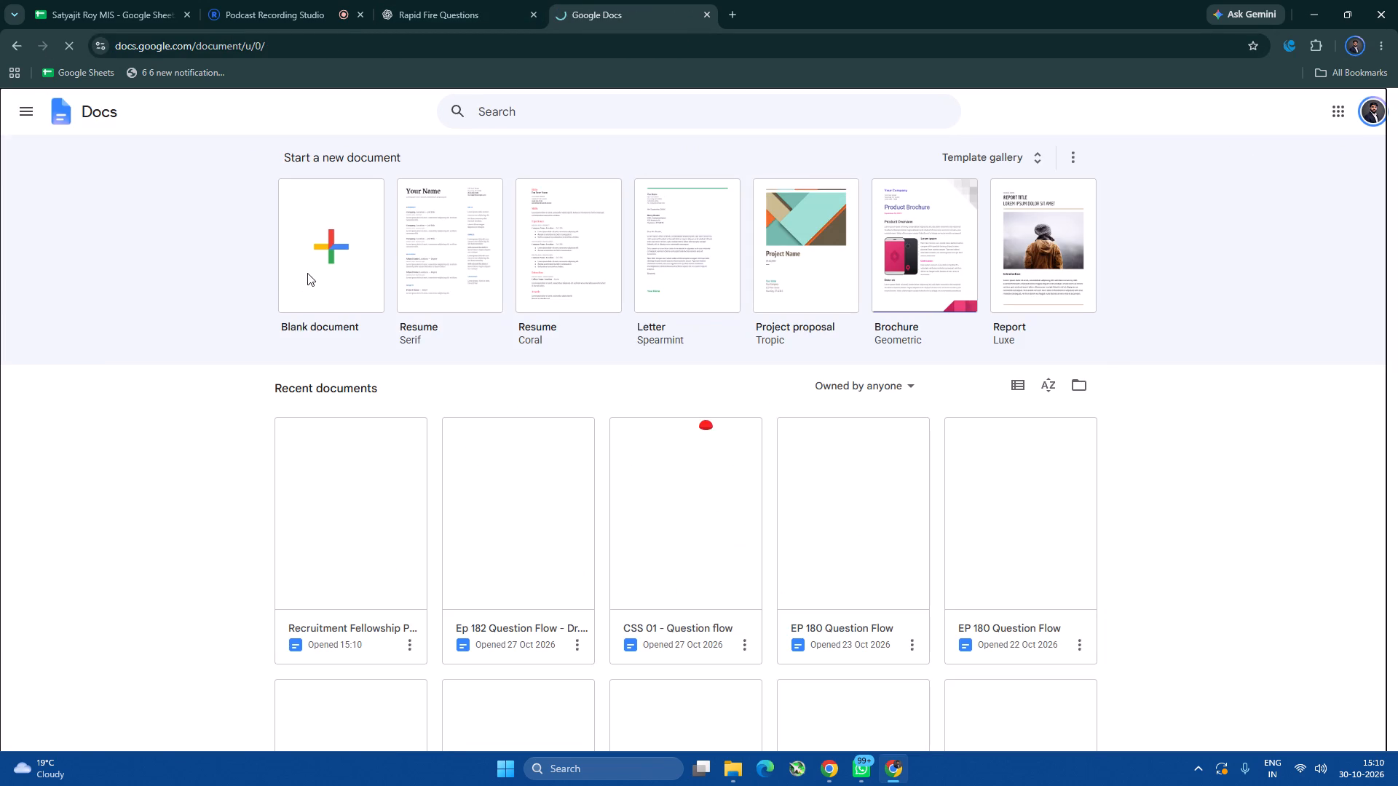
key("ctrl+v")
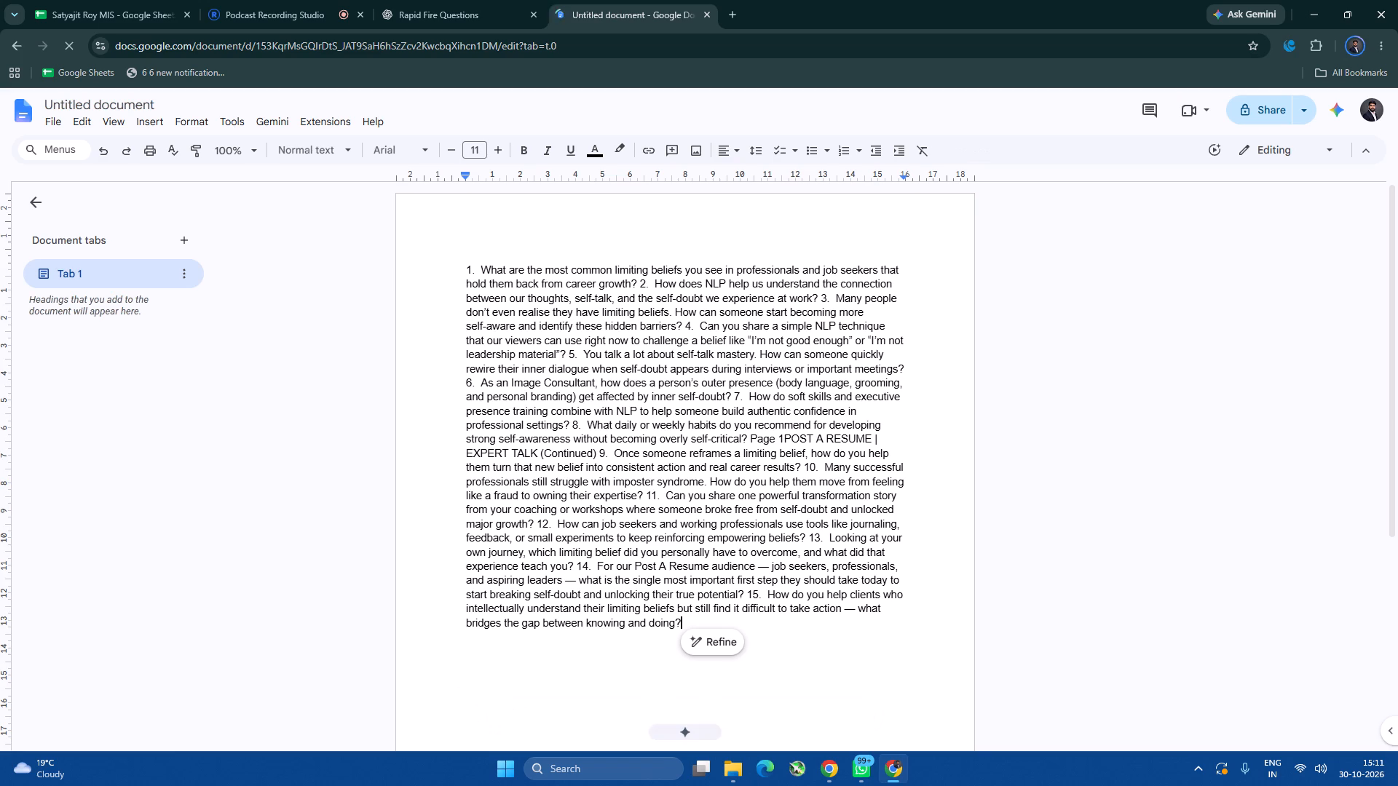
Break the pasted text so that questions 2 through 8 each start on their own line.
left_click(641, 279)
key("Return")
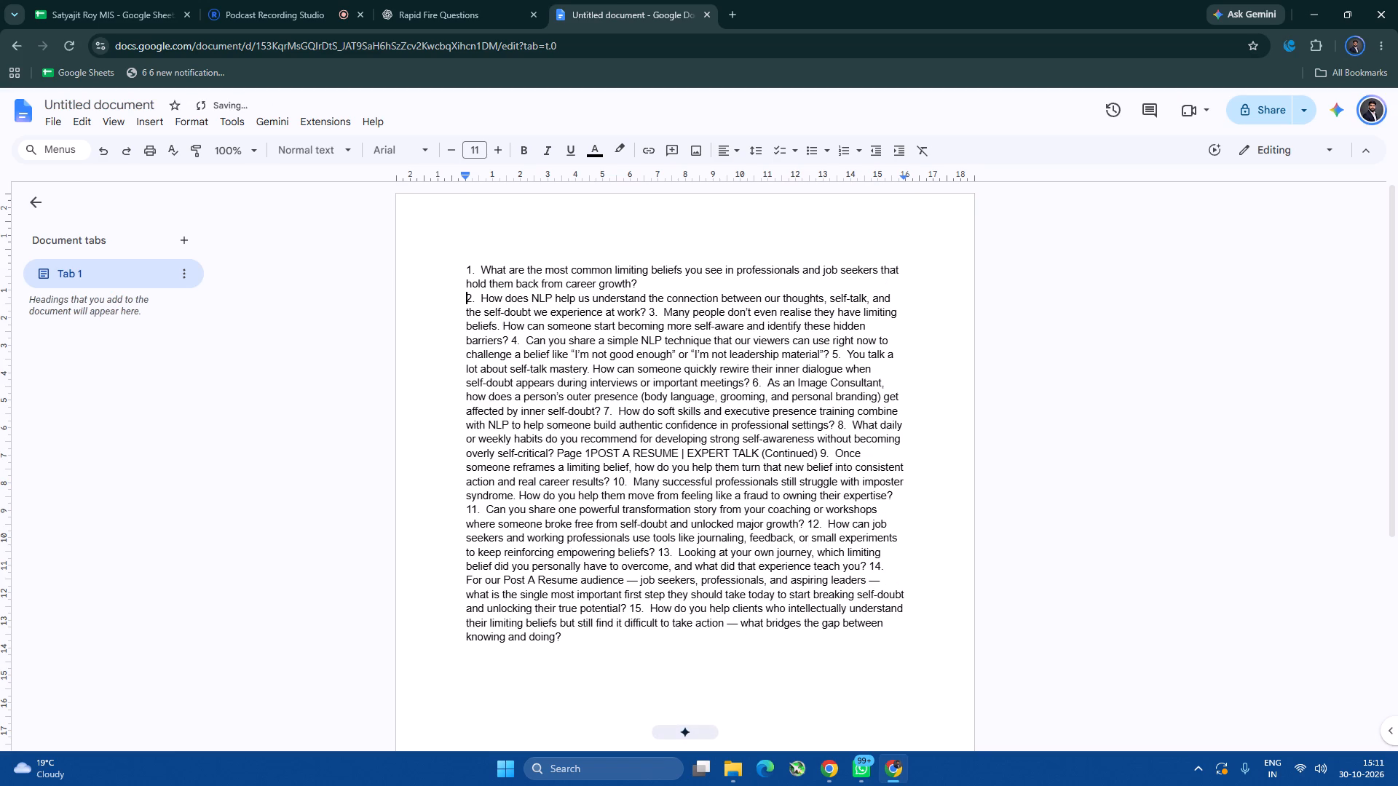
left_click(652, 314)
left_click(647, 311)
key("Return")
left_click(762, 341)
key("Return")
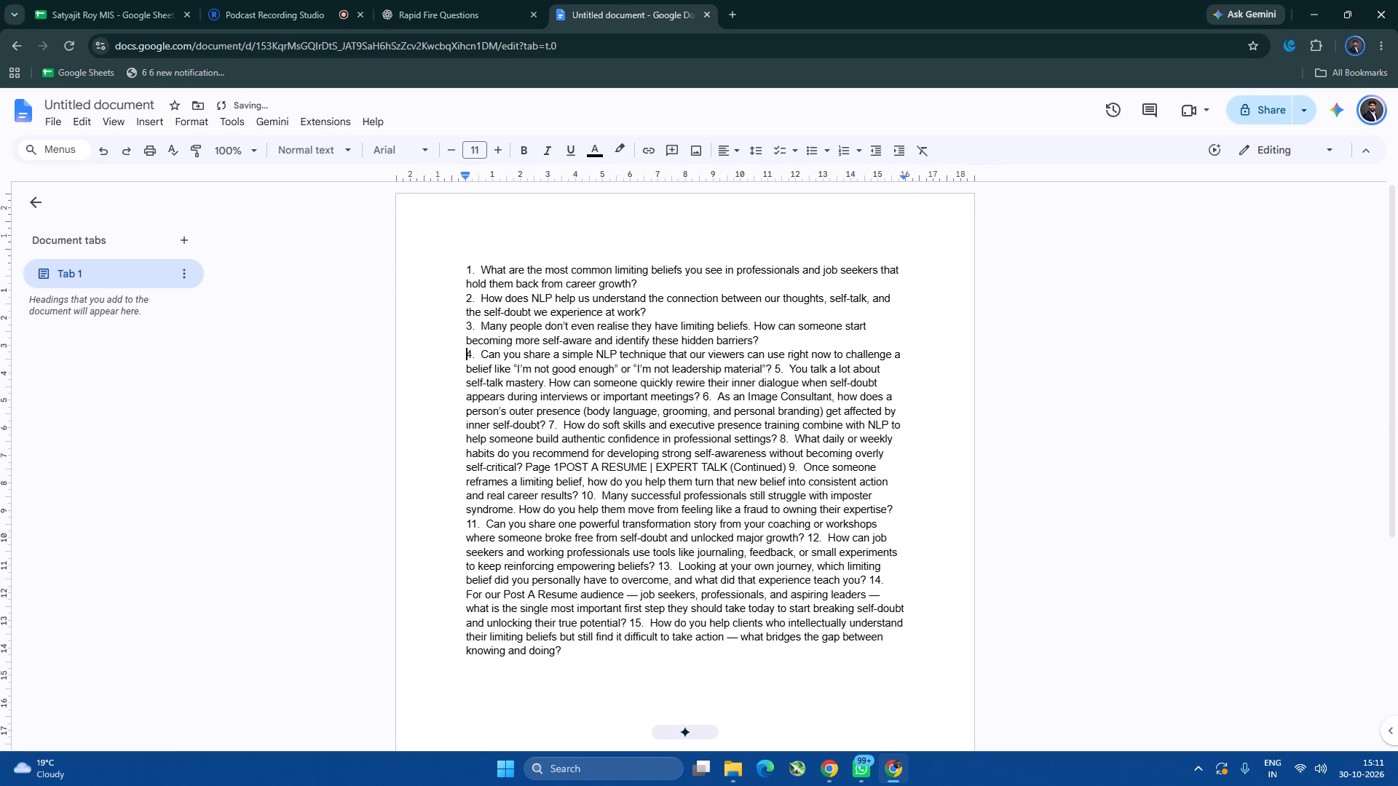
left_click(775, 369)
key("Return")
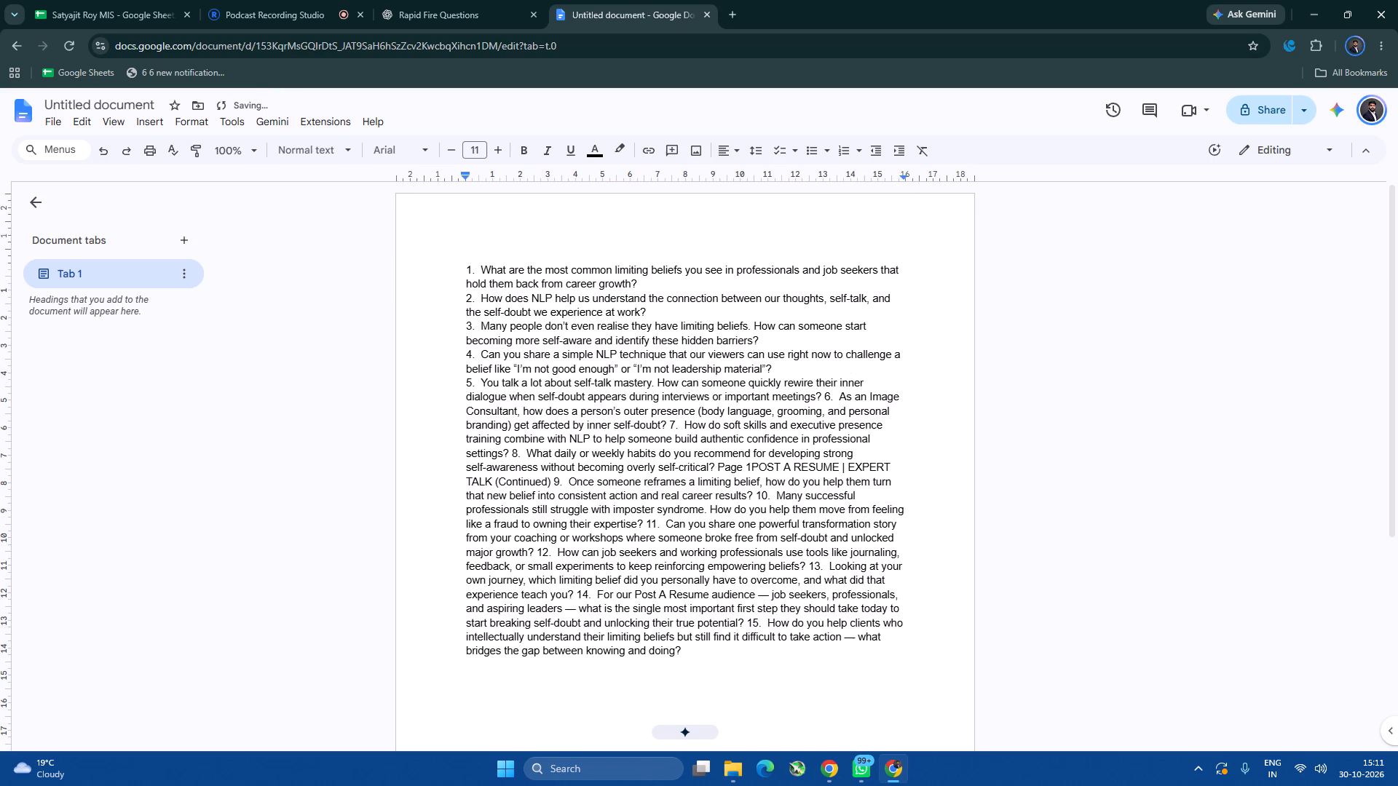
left_click(824, 394)
key("Return")
left_click(735, 423)
key("Return")
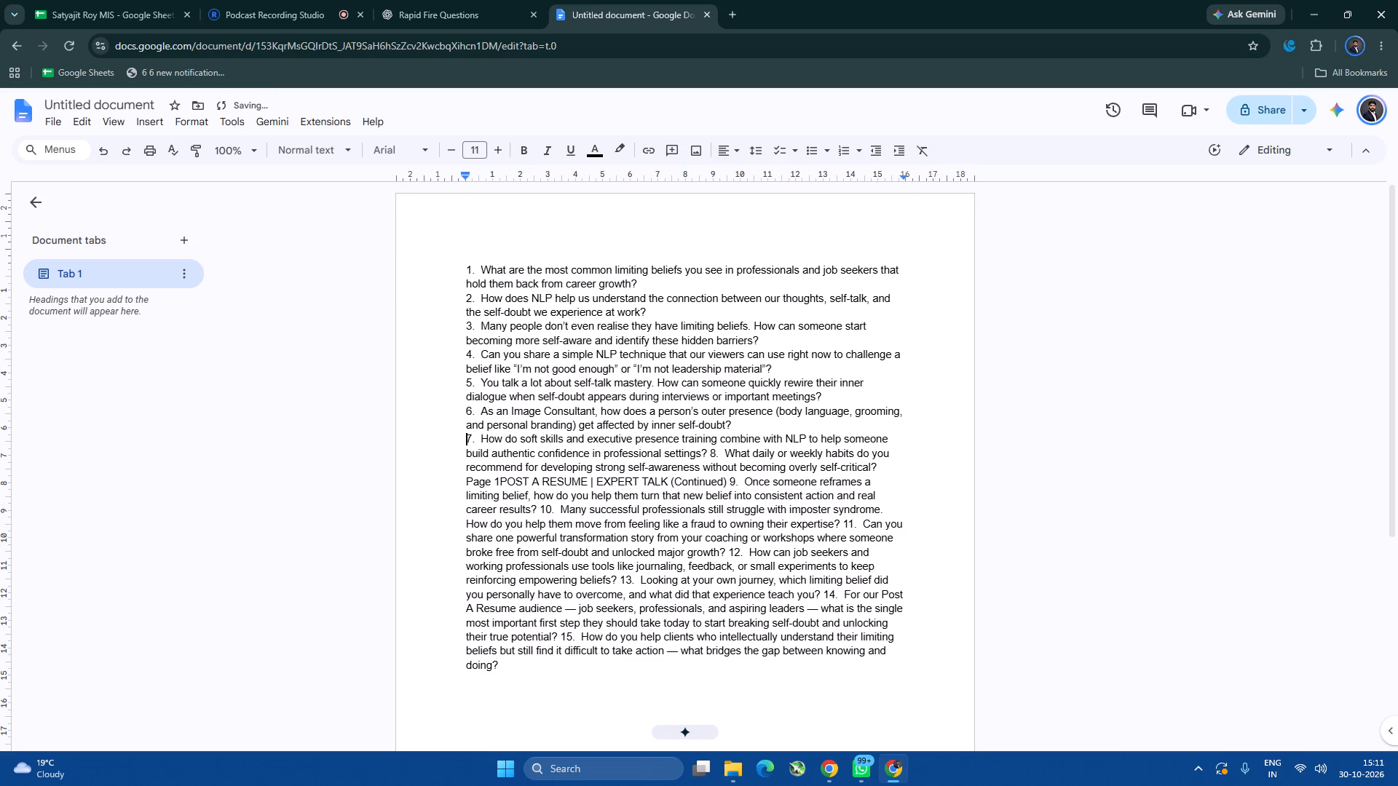
left_click(711, 451)
key("Return")
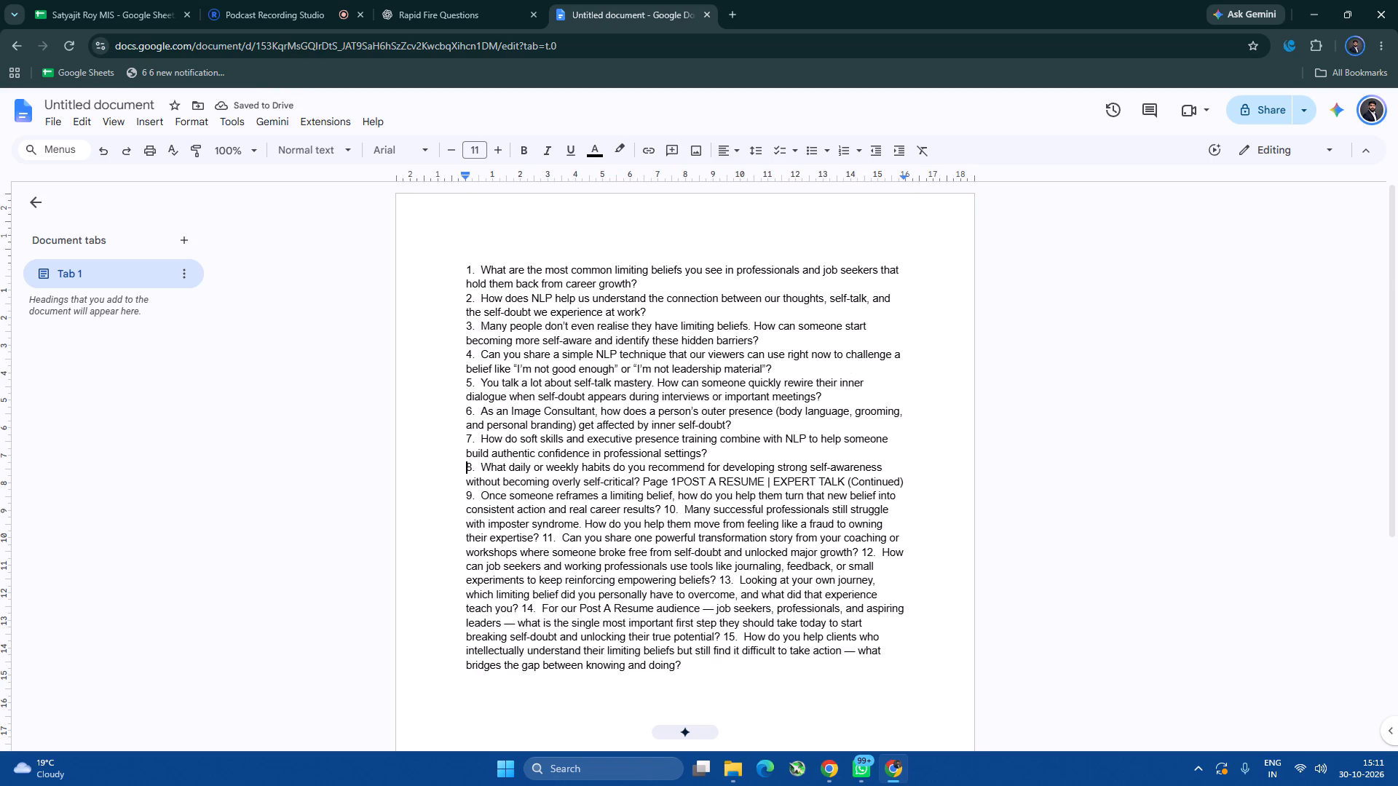
Break the remaining text so that questions 10 through 15 each start on their own line.
left_click(666, 509)
key("Return")
left_click(761, 537)
key("Return")
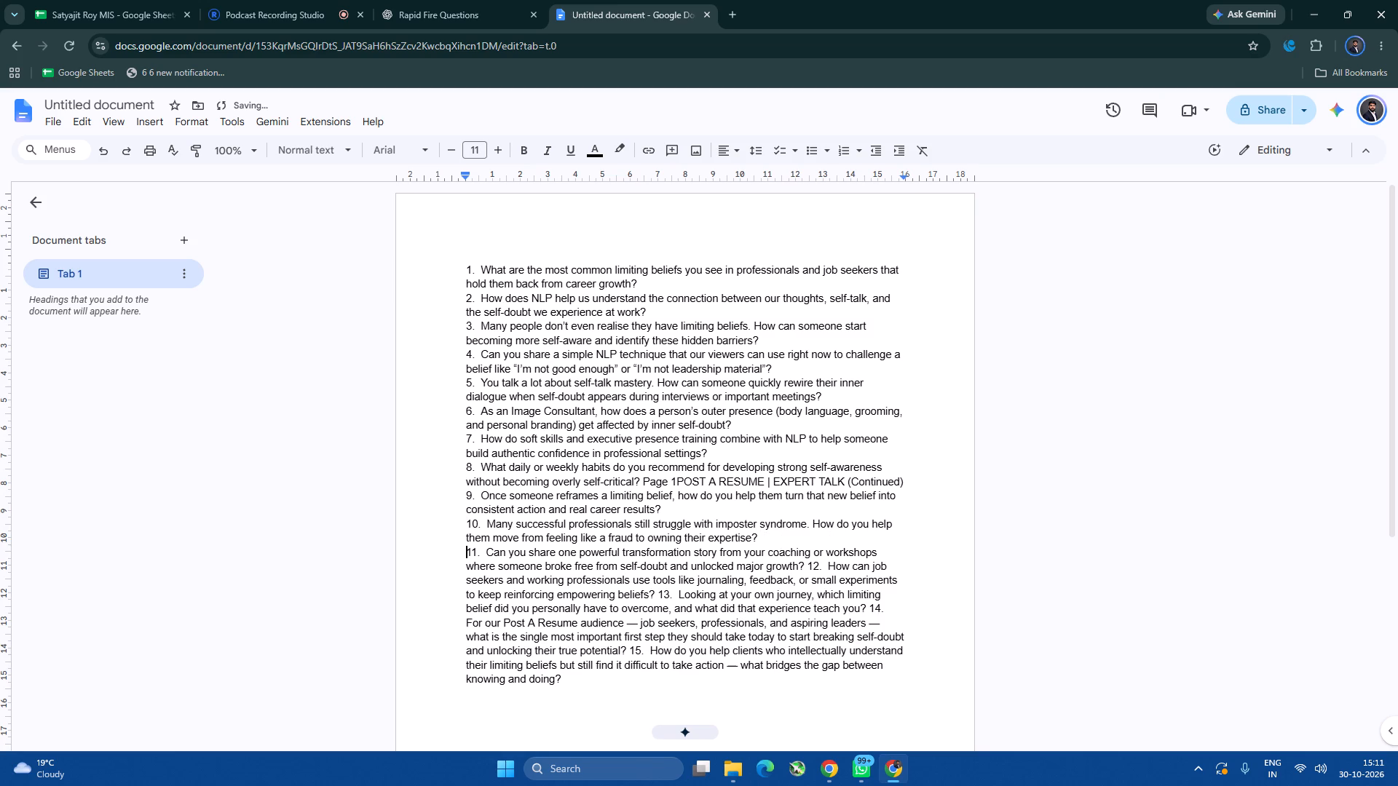
left_click(807, 564)
key("Return")
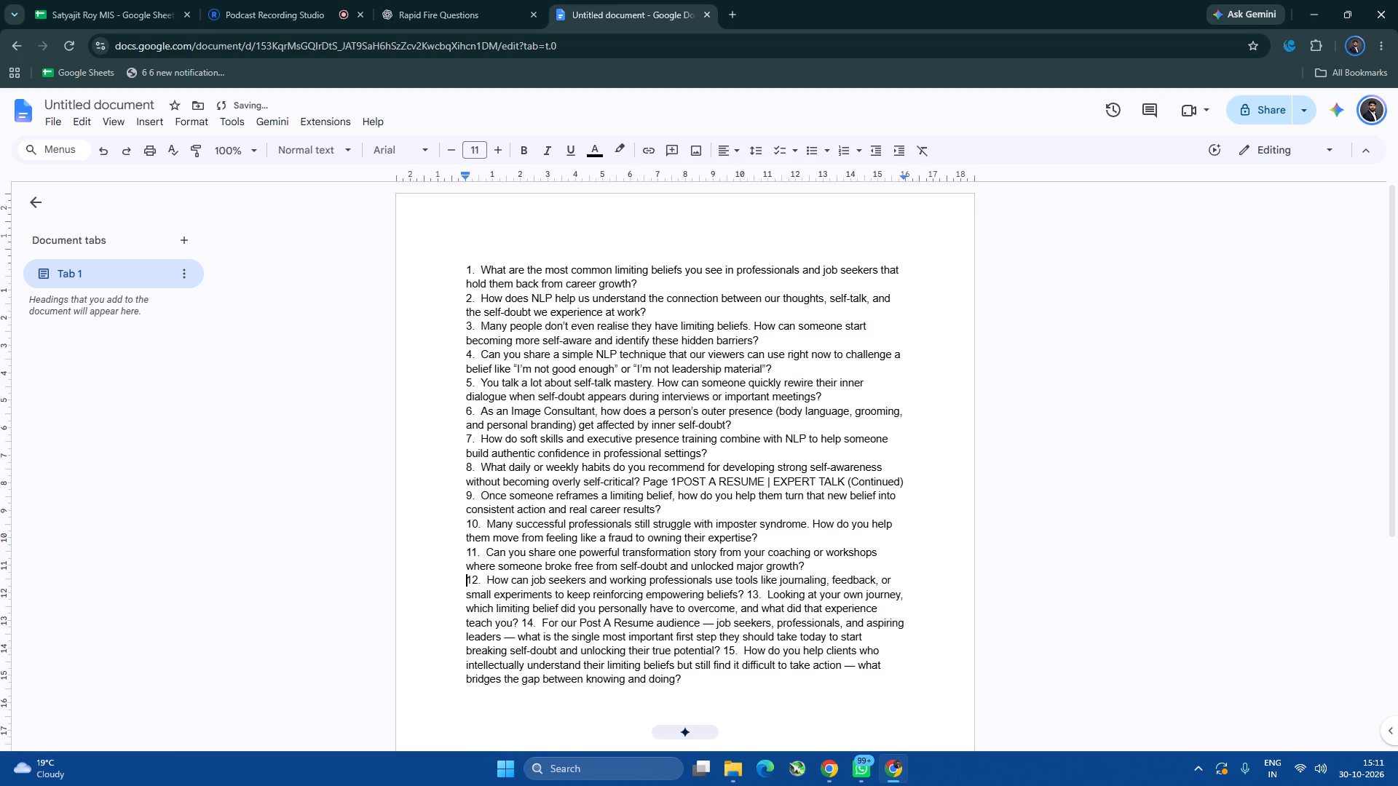
left_click(748, 593)
key("Return")
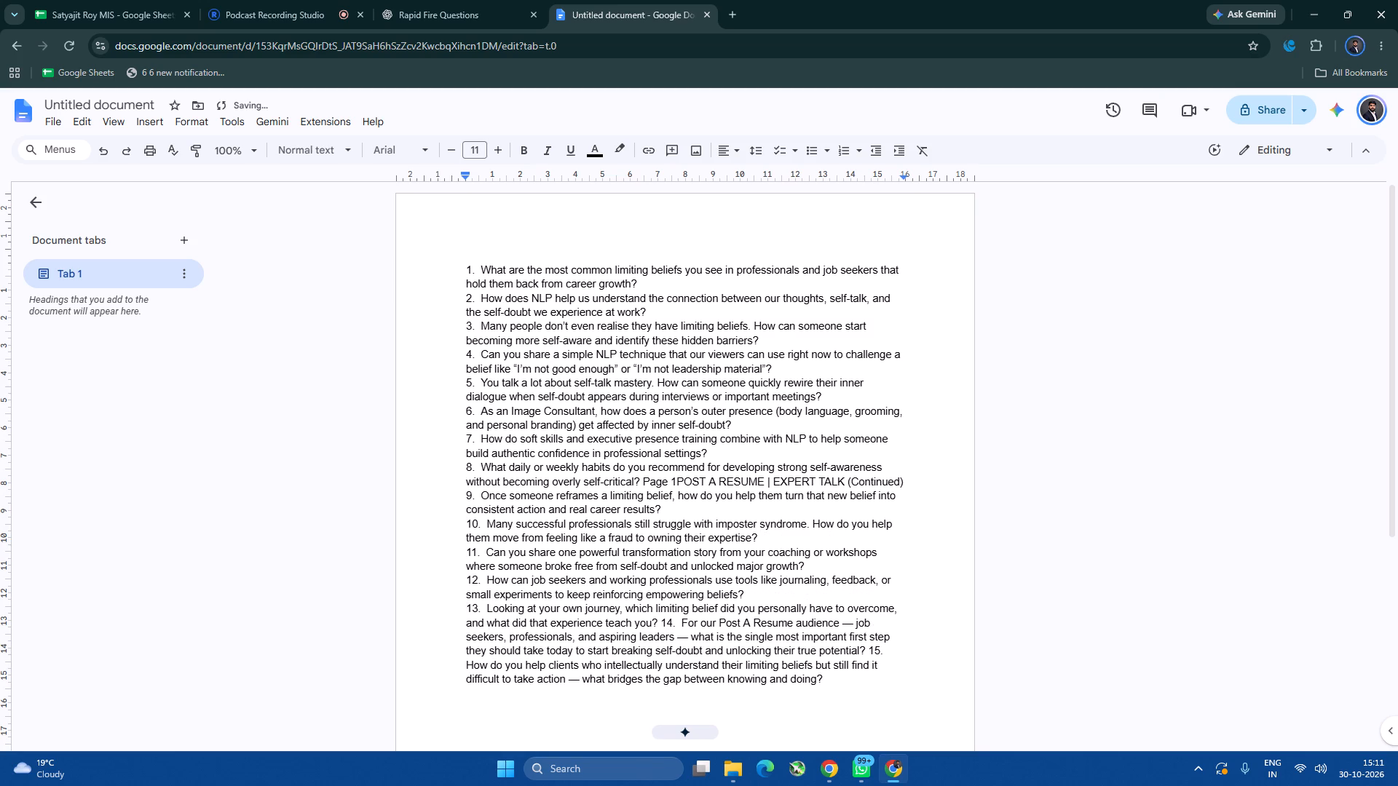
left_click(661, 620)
key("Return")
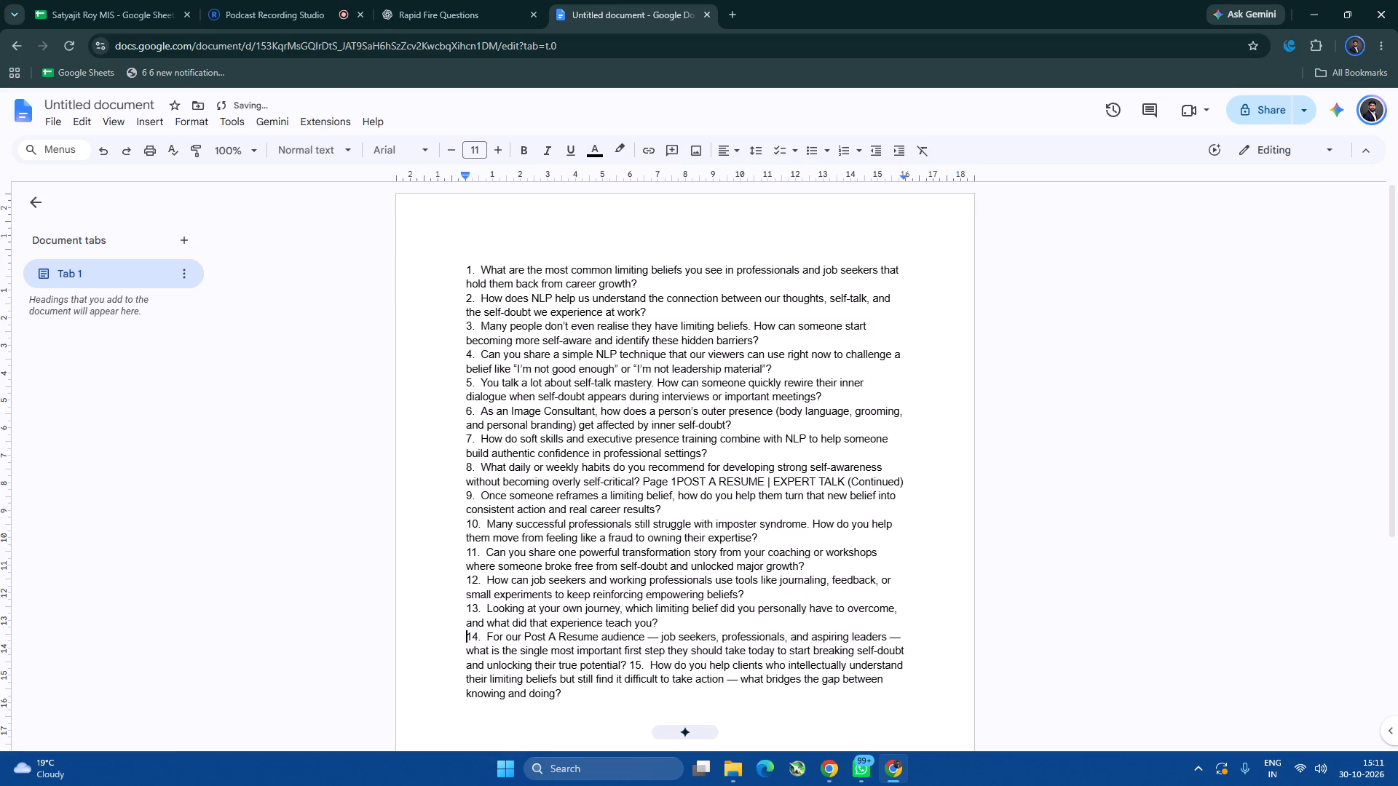
scroll(668, 619, "down", 1)
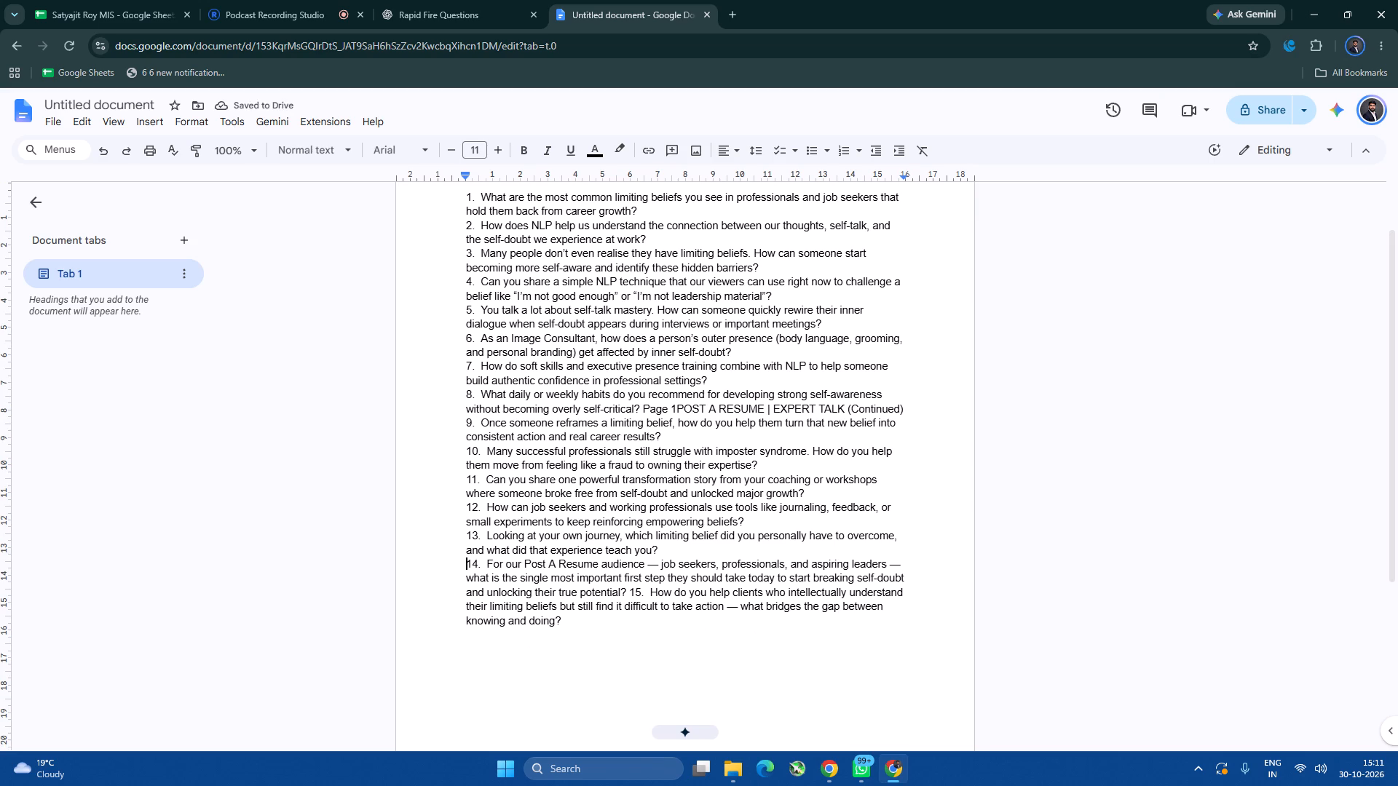
left_click(630, 591)
key("Return")
scroll(524, 413, "up", 1)
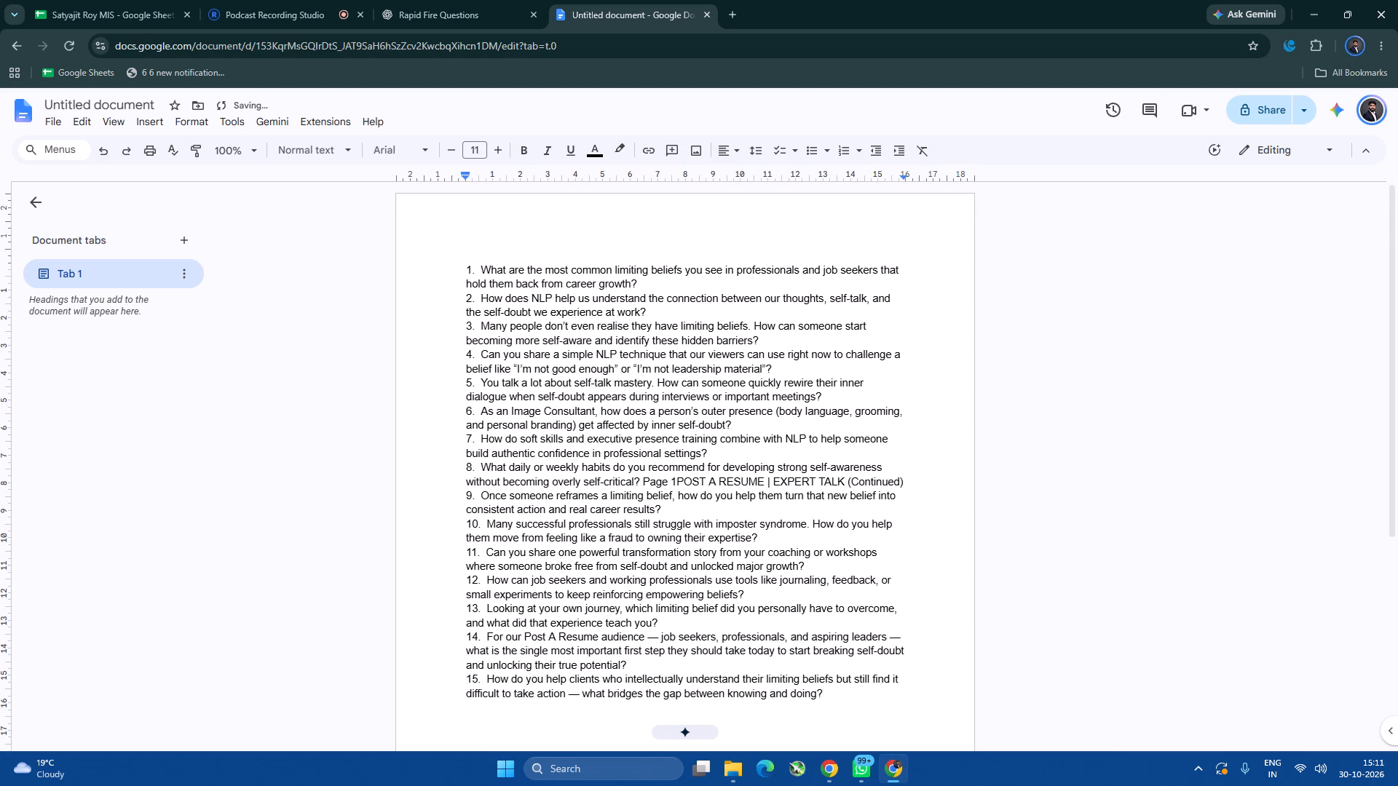
Remove the extra space after the number of question 1 in the document.
left_click(482, 269)
key("BackSpace")
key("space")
key("BackSpace")
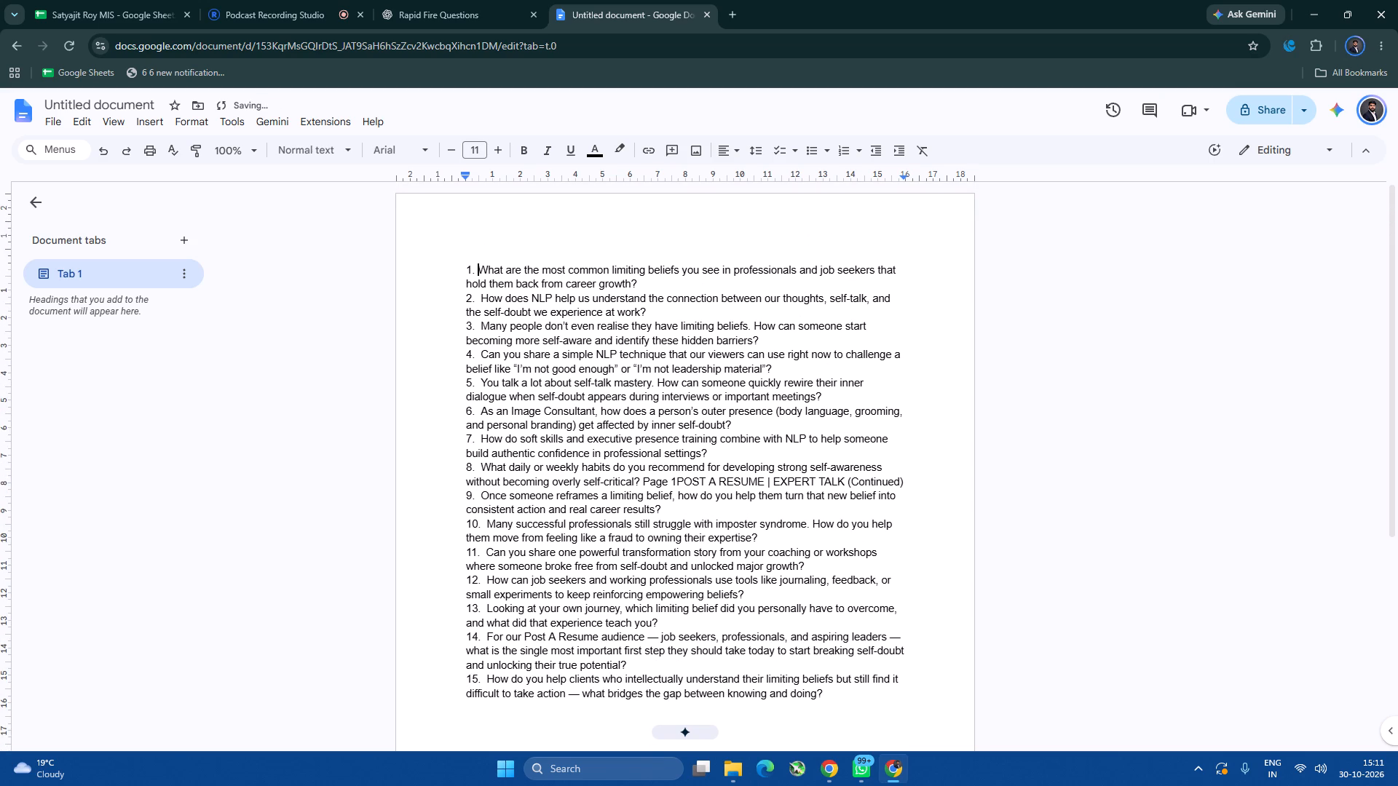
Copy all the questions from the document and paste them under the Questions heading of the Podcast Recording Studio notes.
left_click(482, 293)
key("ctrl+a")
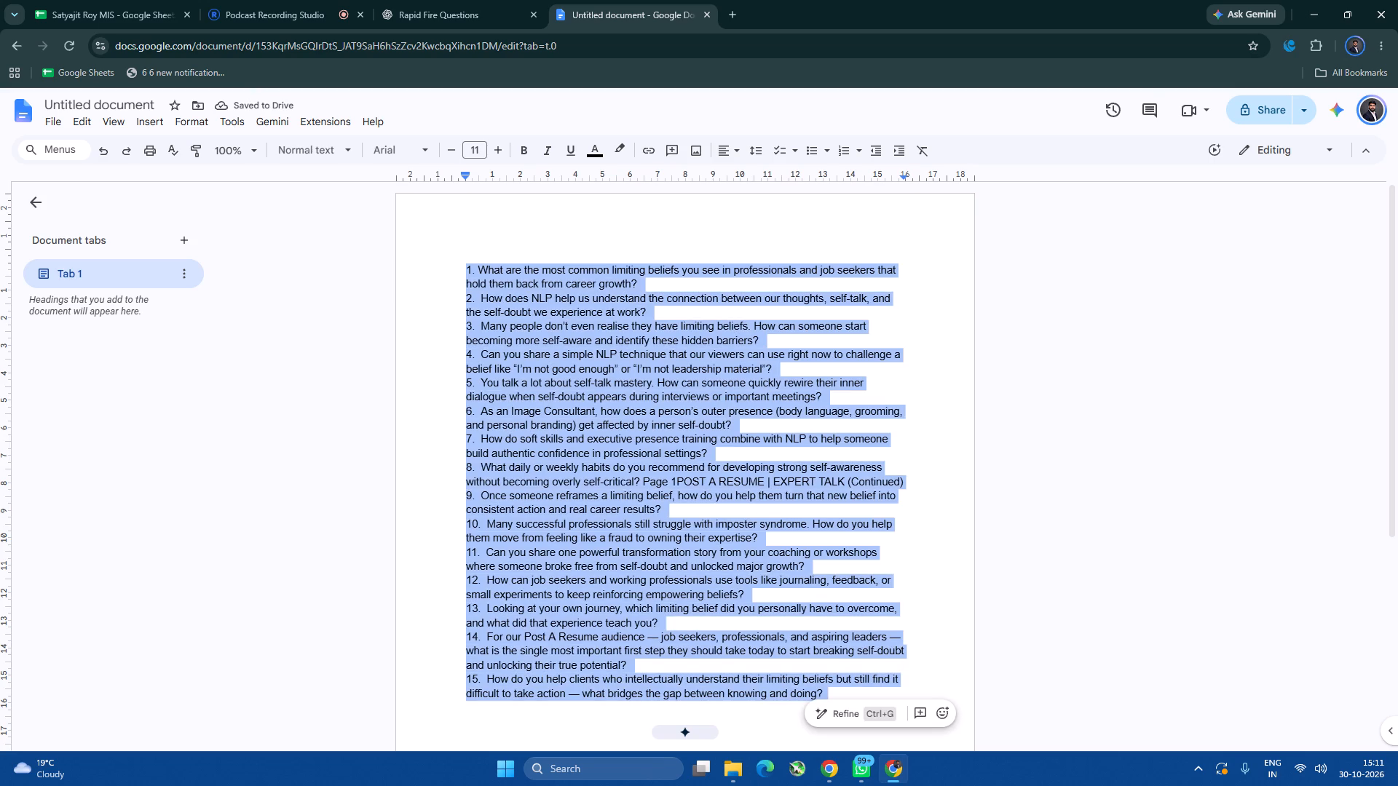
key("ctrl+c")
left_click(266, 0)
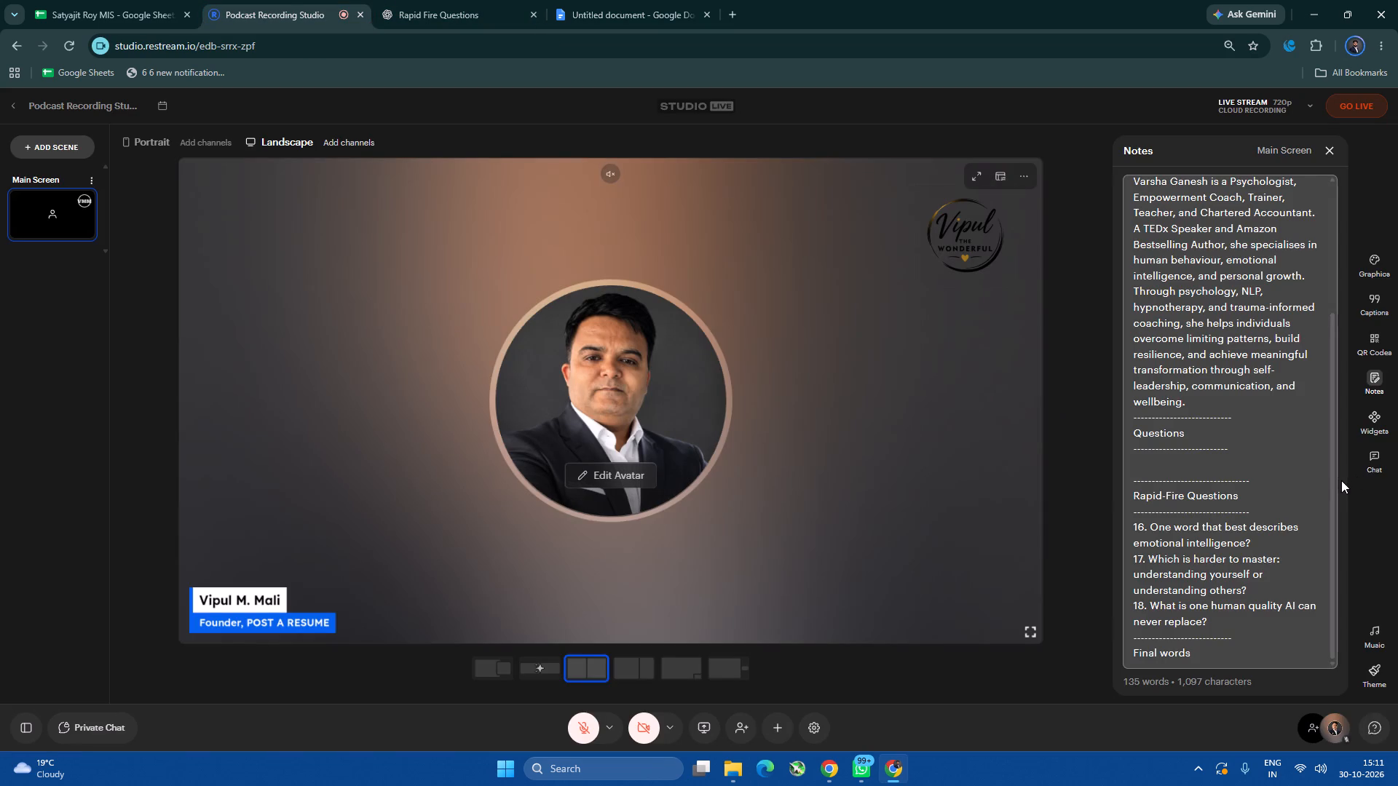
key("ctrl+v")
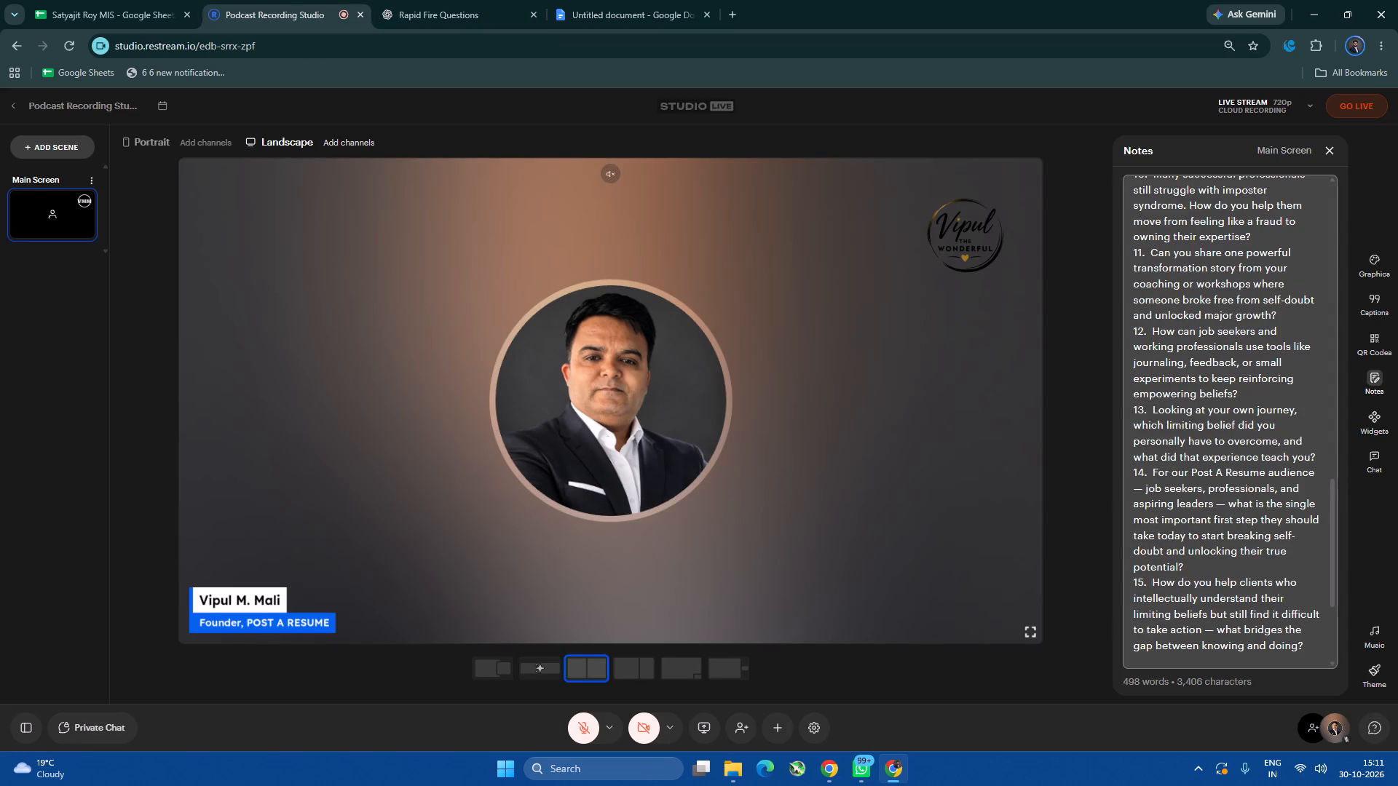
In the notes, add a blank line before questions 15 and 14 and remove the extra space after each number.
left_click(1212, 627)
left_click(1194, 563)
key("Return")
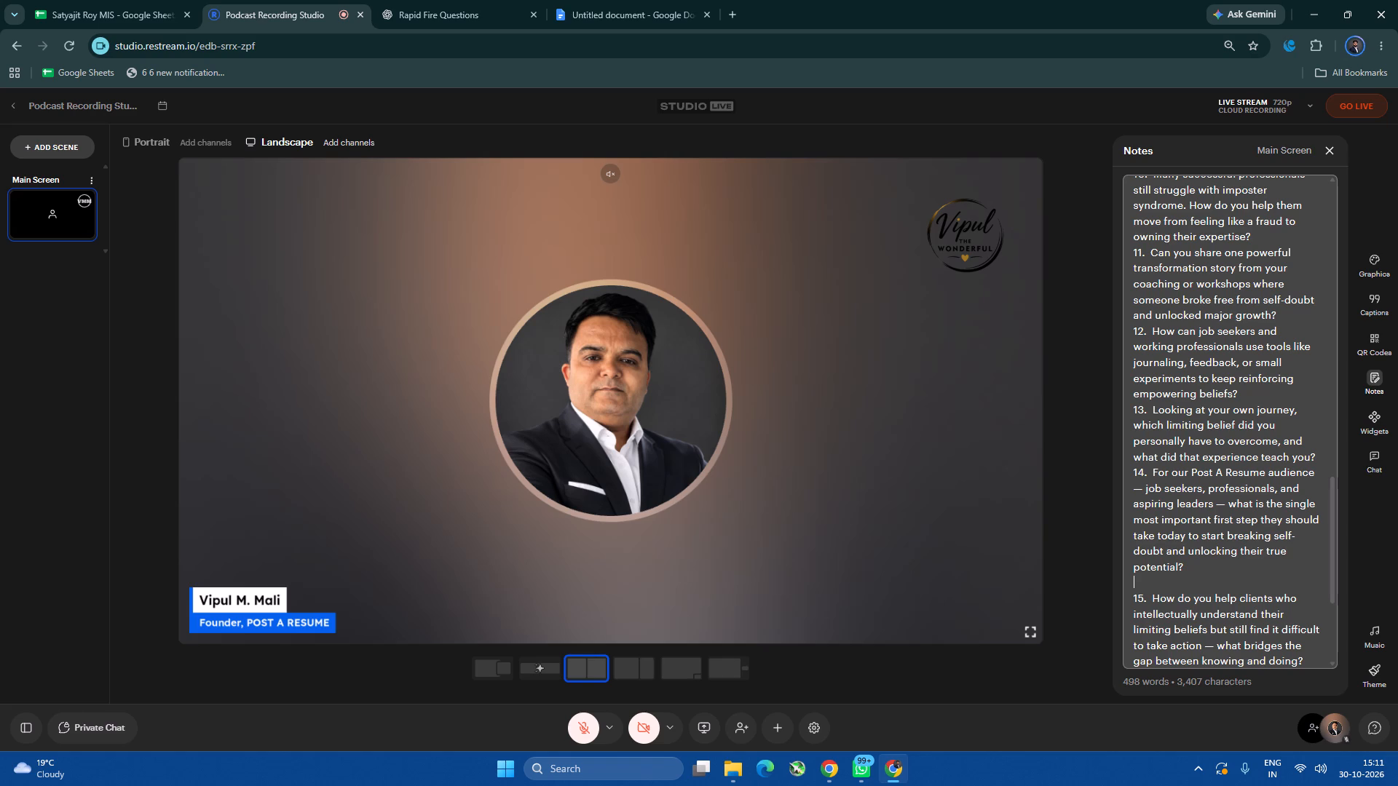
left_click(1150, 600)
key("BackSpace")
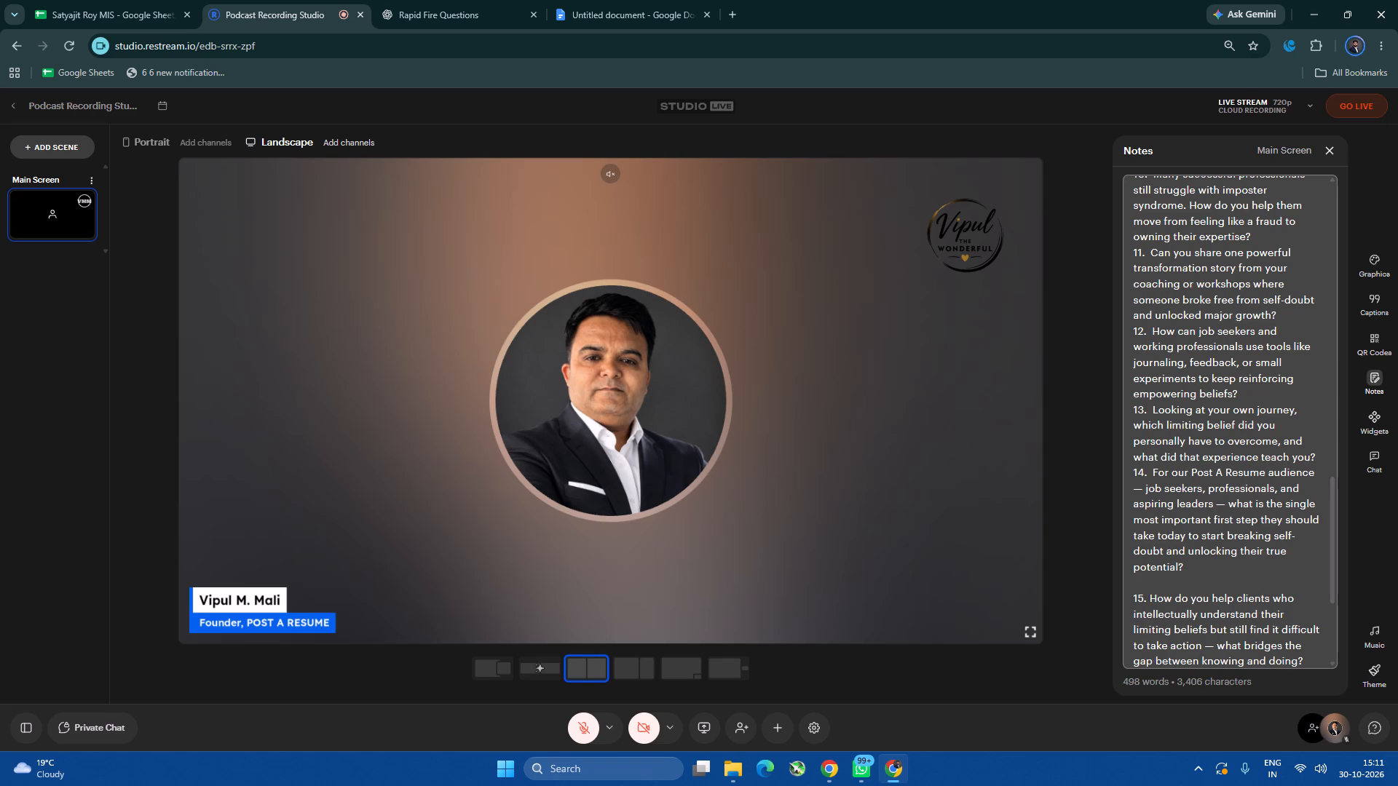
left_click(1154, 469)
key("BackSpace")
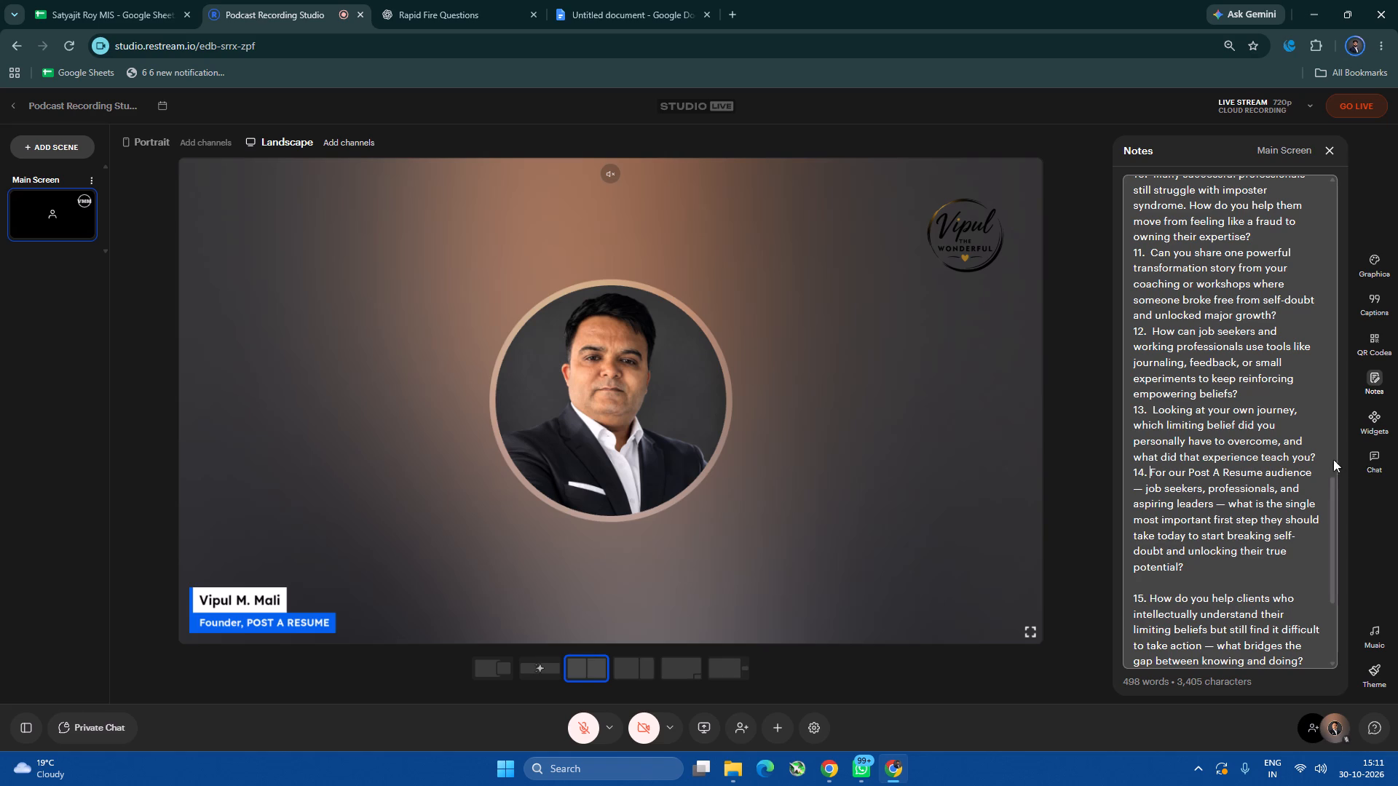
left_click(1322, 456)
key("Return")
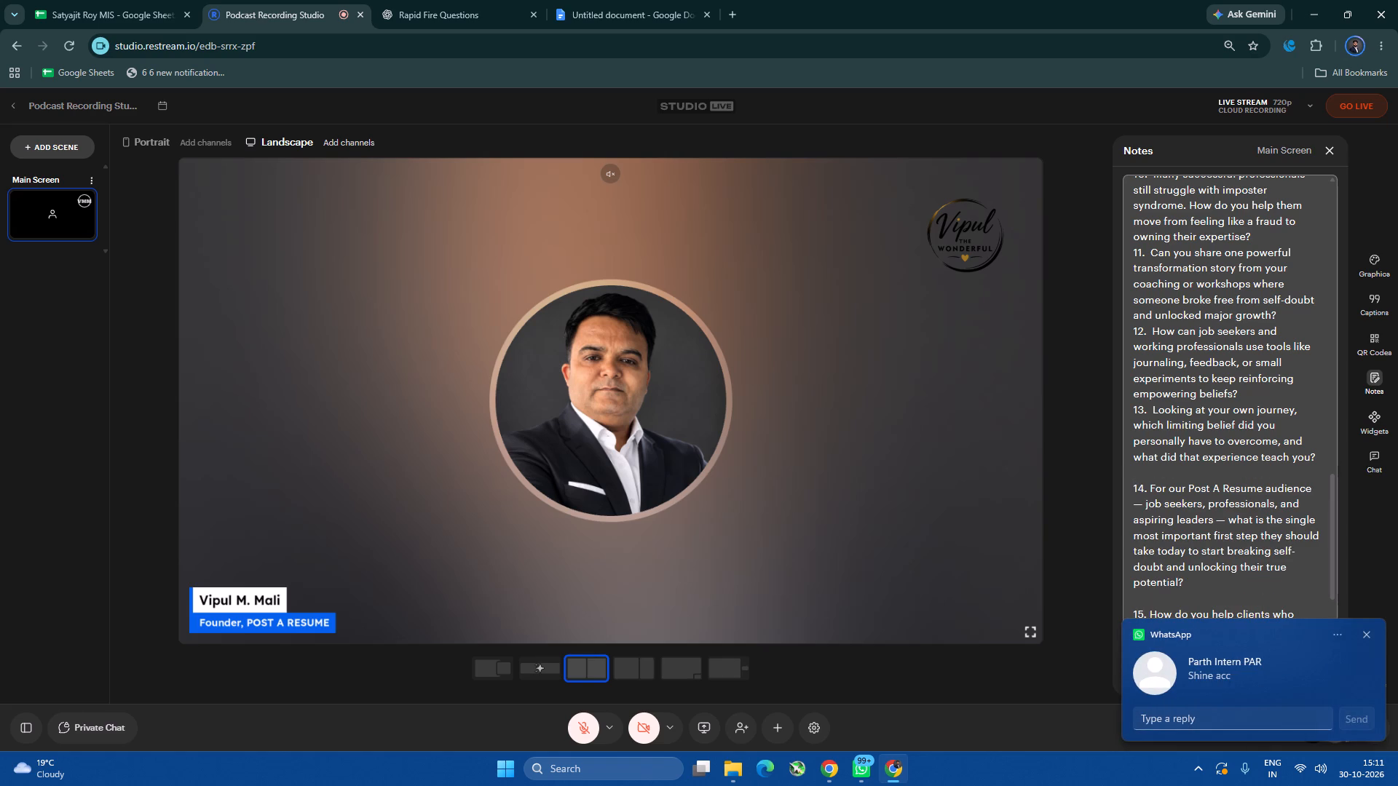
Add a blank line before questions 13 and 12 and remove the extra space after each number.
left_click(1252, 393)
key("Return")
left_click(1284, 315)
key("Return")
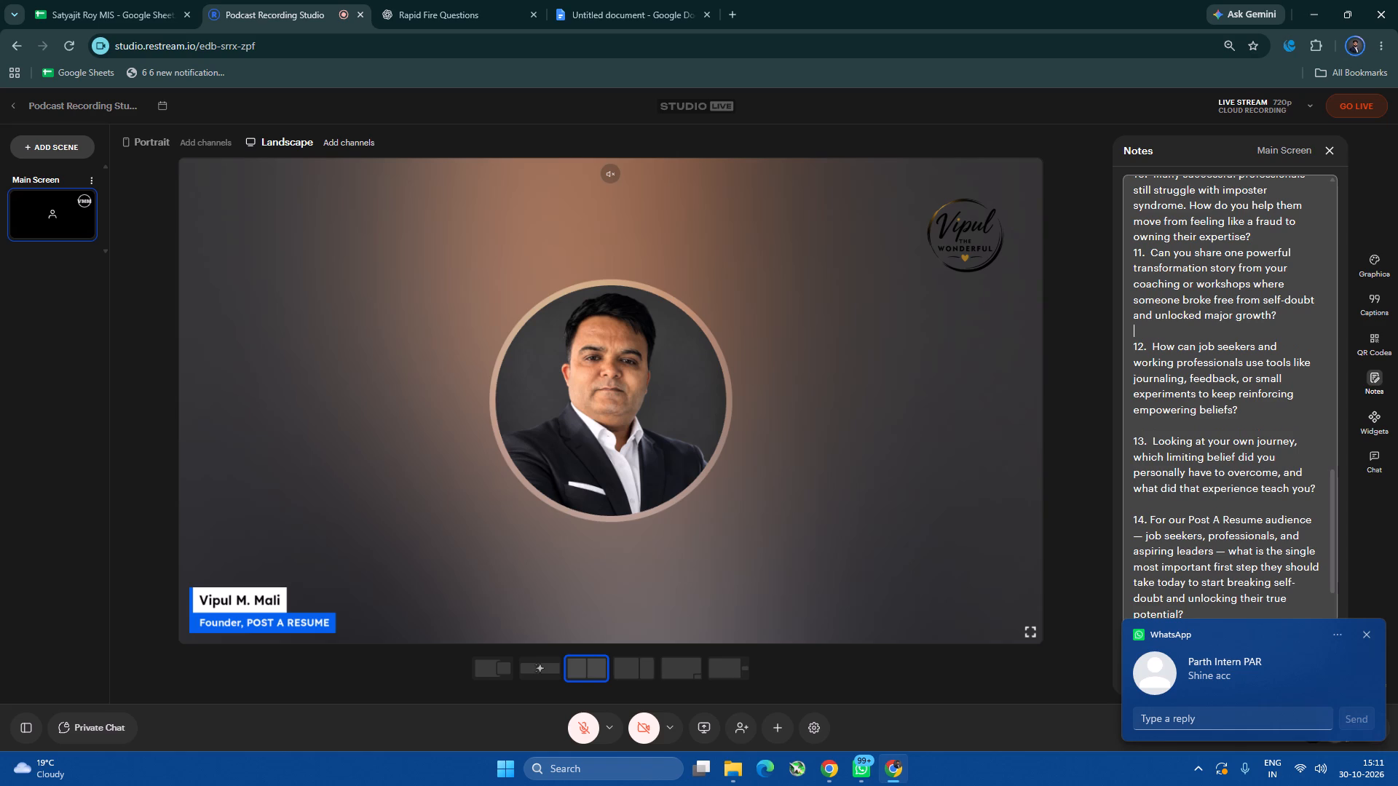
left_click(1155, 441)
key("BackSpace")
left_click(1153, 345)
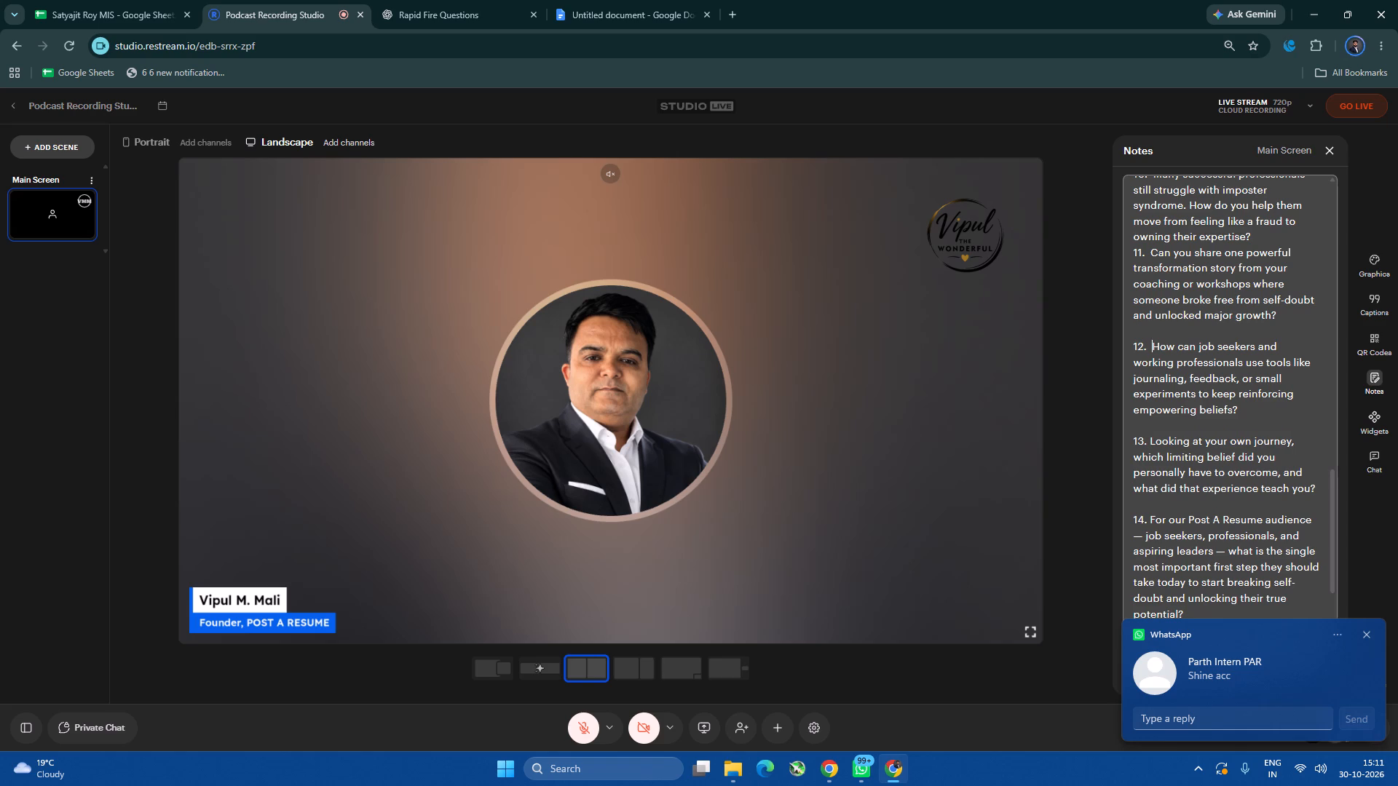
key("BackSpace")
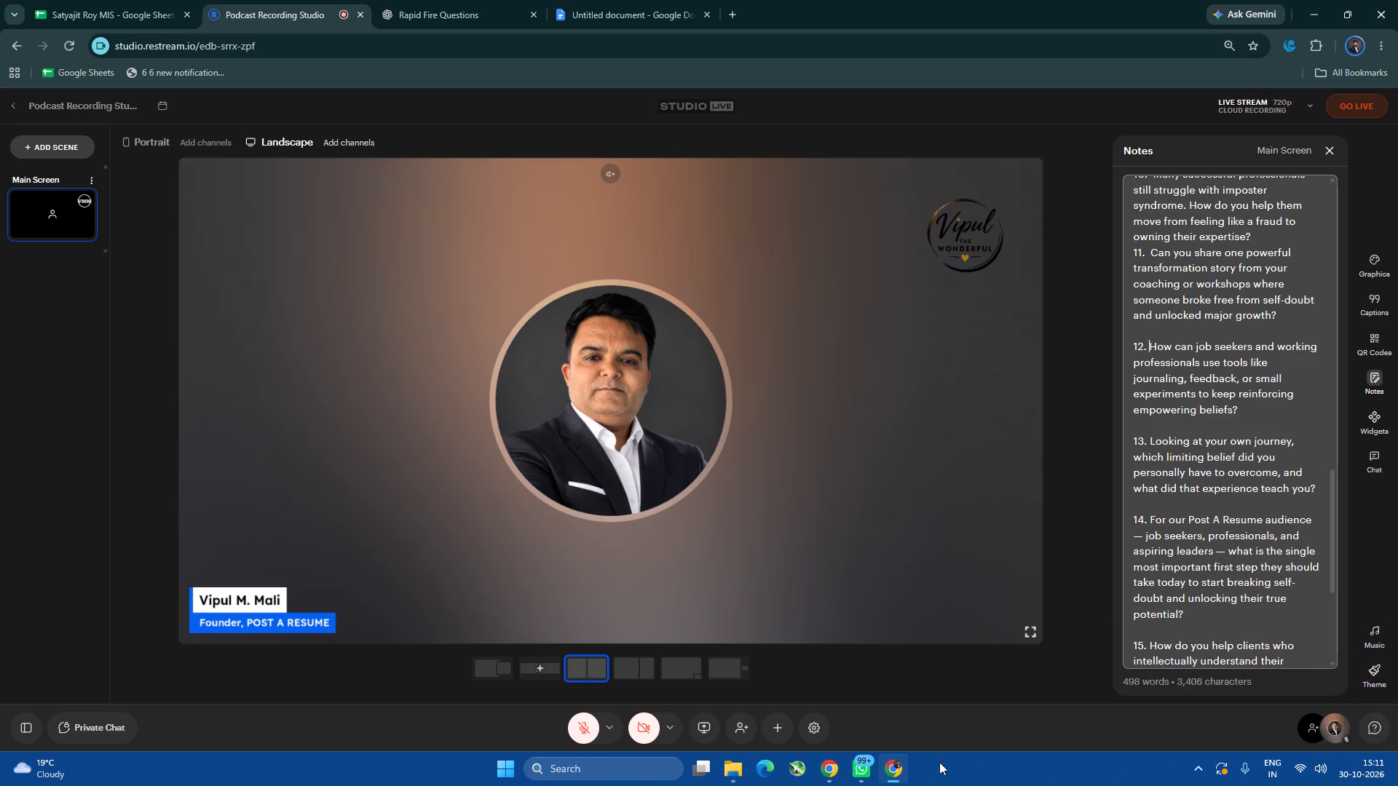
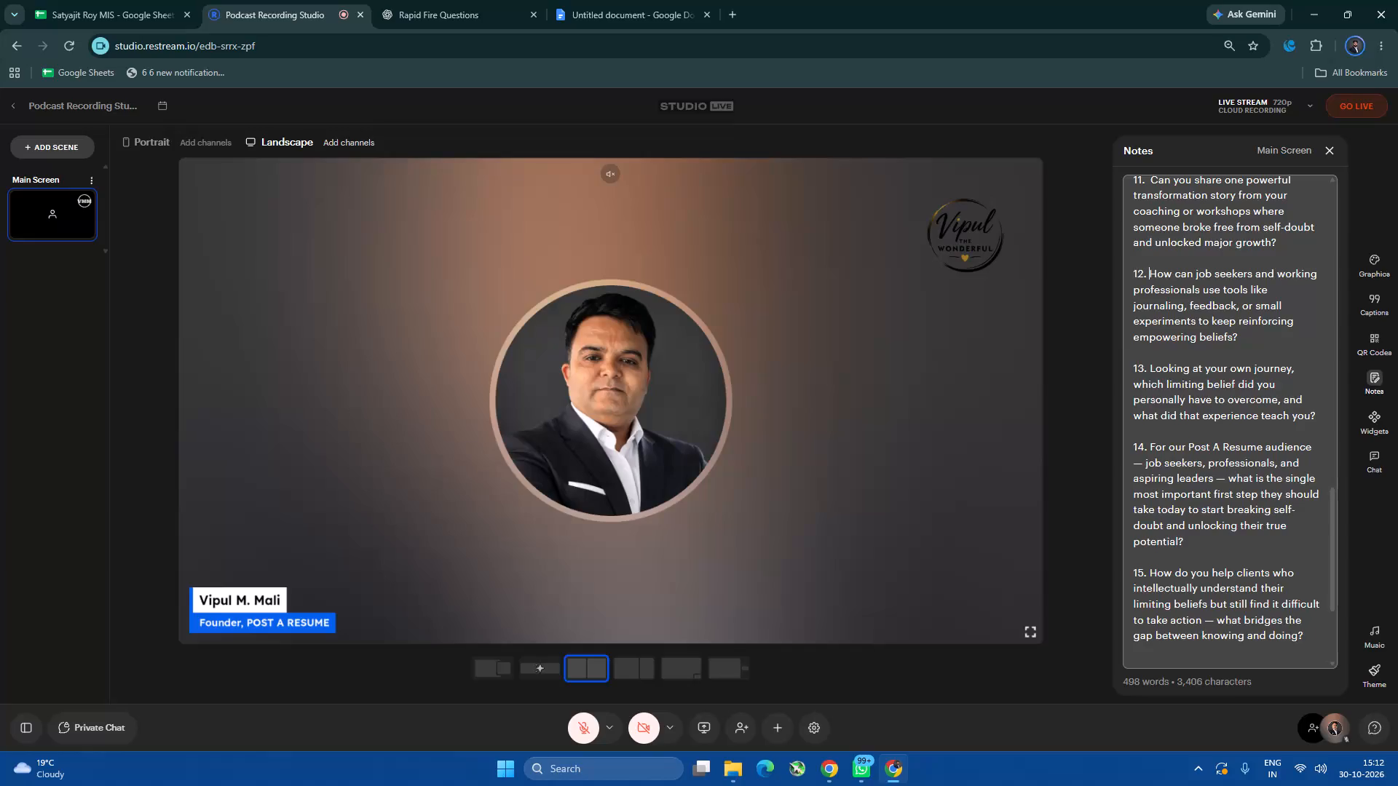
Replace the dashes after "to take action" in question 15 and after "aspiring leaders" in question 14 with periods.
left_click(1212, 619)
key("BackSpace")
key("BackSpace")
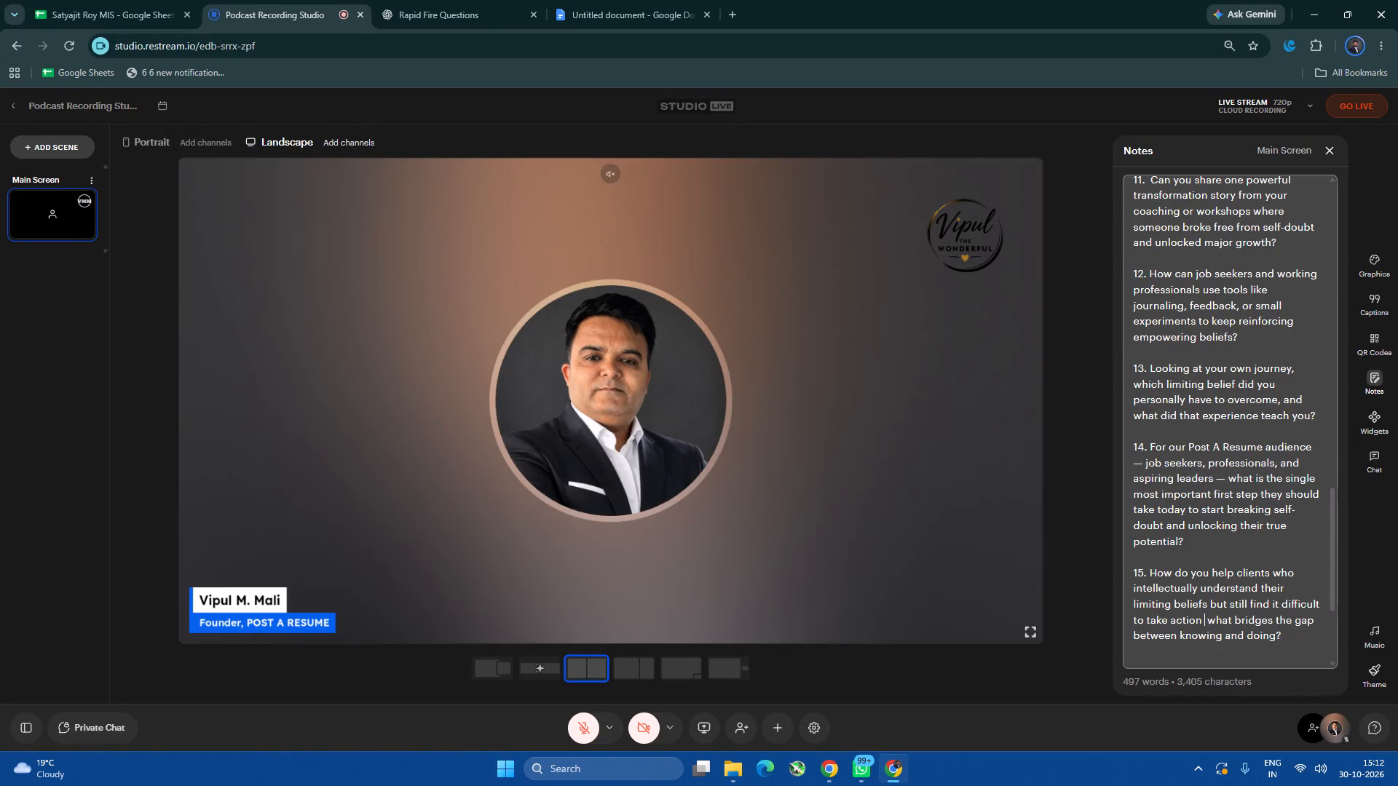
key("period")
left_click(1225, 477)
key("BackSpace")
key("BackSpace")
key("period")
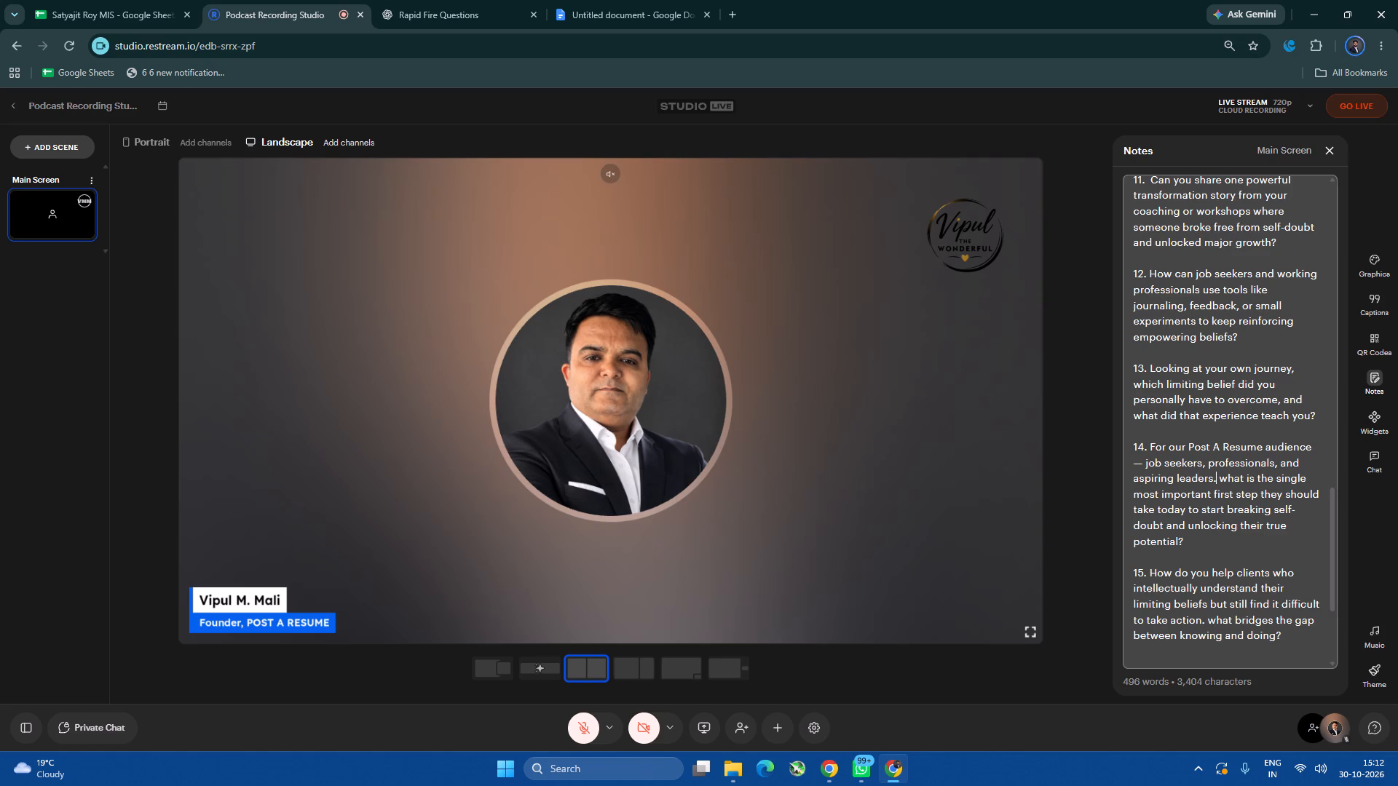
Remove the dash before "job seekers" and the words "Post A Resume" from question 14, so it opens "For our audience job seekers".
left_click(1142, 465)
key("BackSpace")
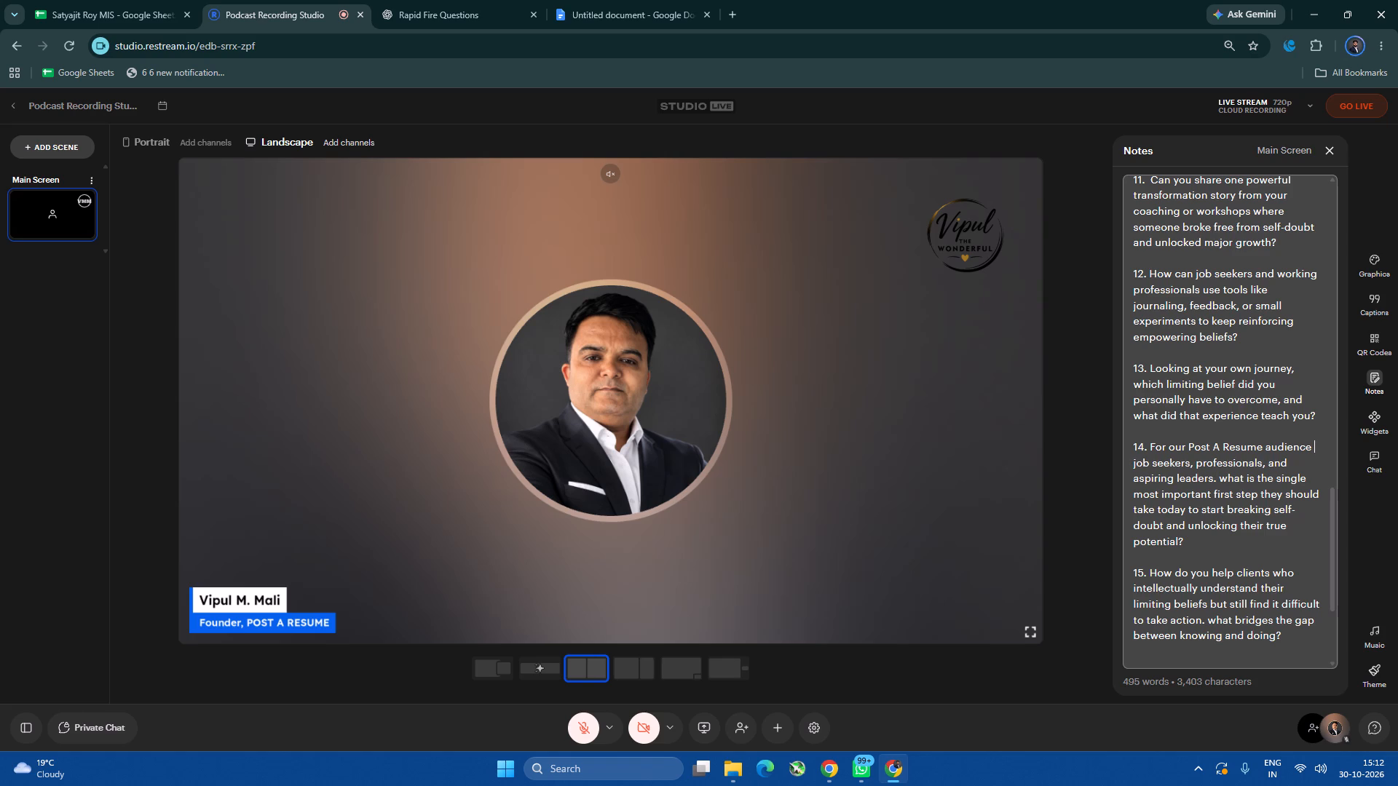
key("BackSpace")
left_click_drag(1261, 448, 1188, 442)
key("BackSpace")
key("BackSpace")
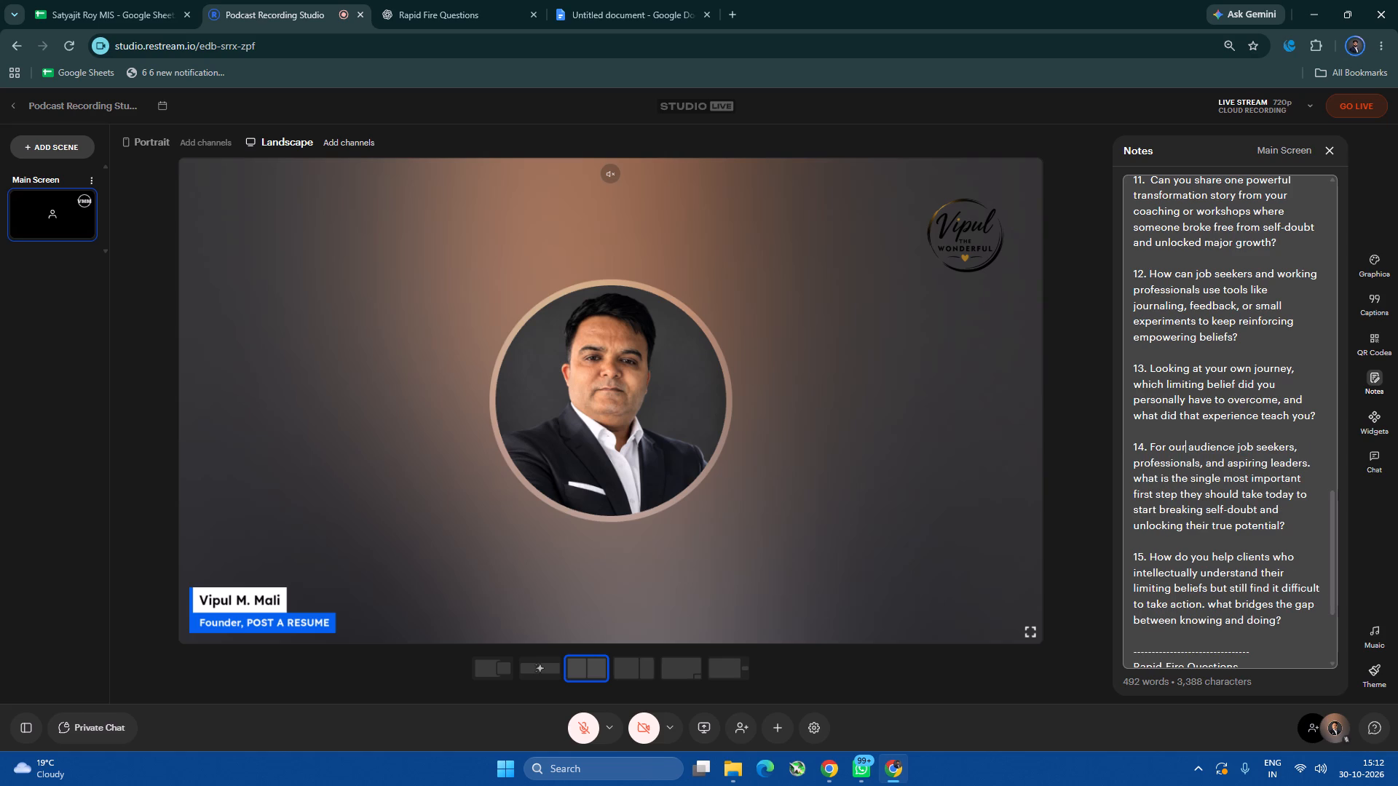
scroll(1228, 382, "up", 2)
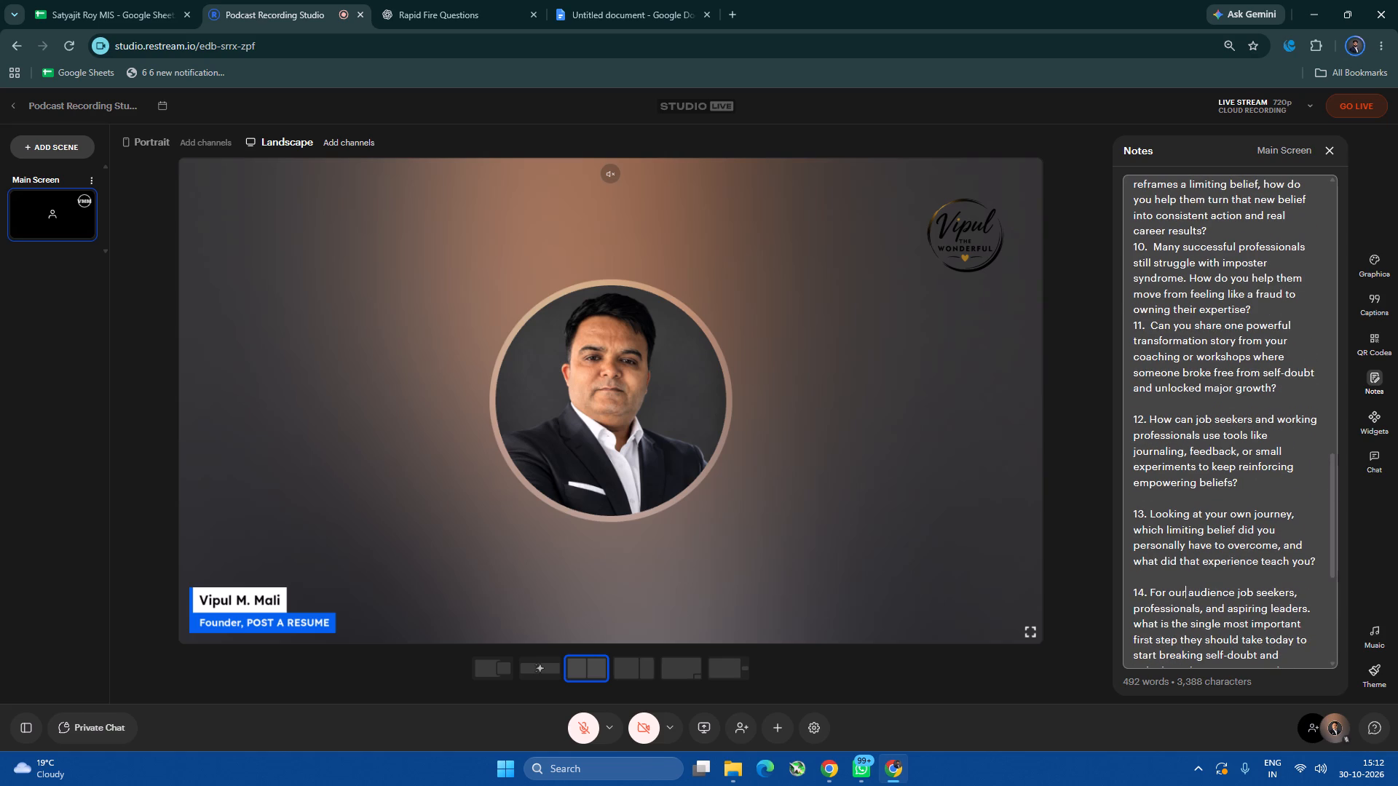
Move question 9 onto its own line and insert a blank line before each of questions 7 through 11 in the notes.
left_click(1264, 314)
key("Return")
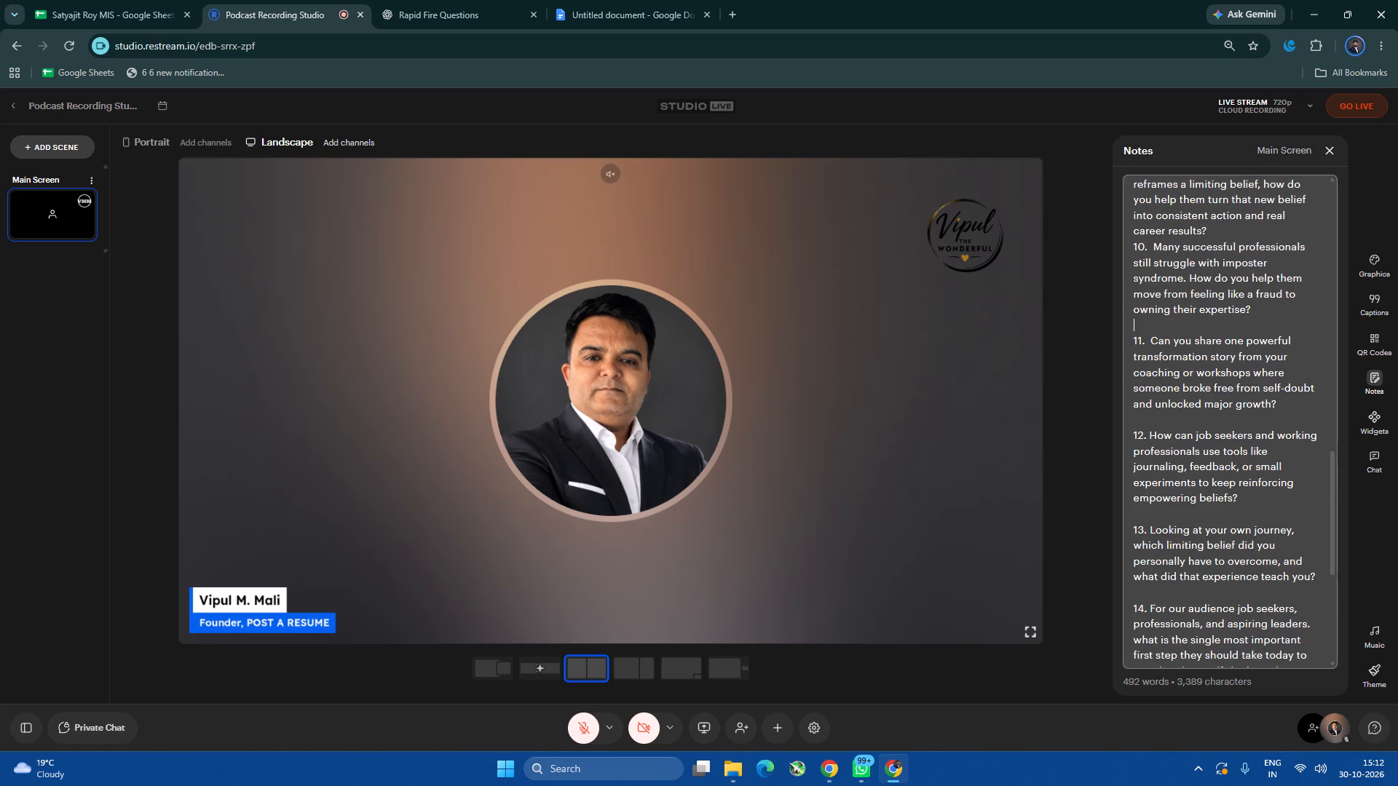
left_click(1247, 231)
key("Return")
scroll(1235, 276, "up", 3)
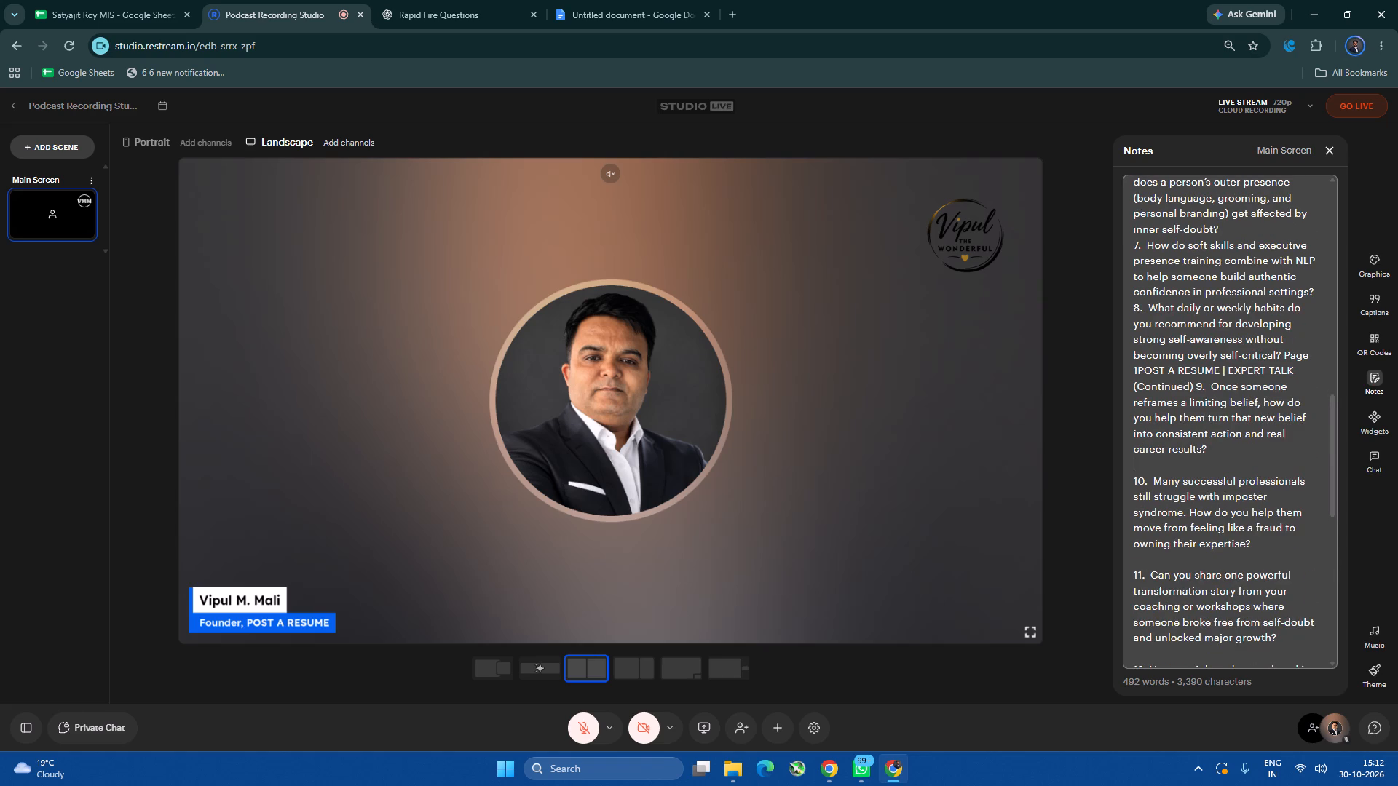
left_click(1197, 386)
key("Return")
left_click(1199, 386)
key("Return")
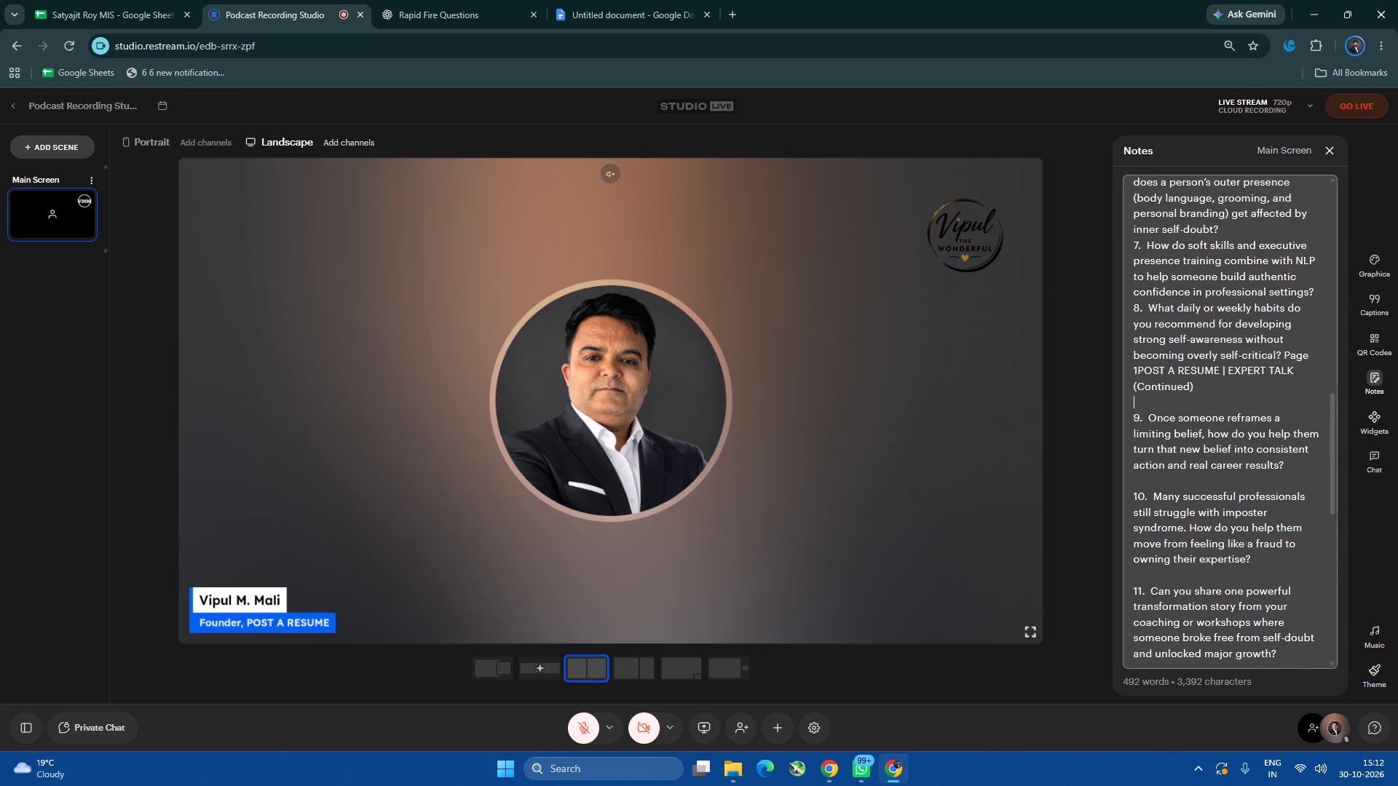
left_click(1319, 291)
key("Return")
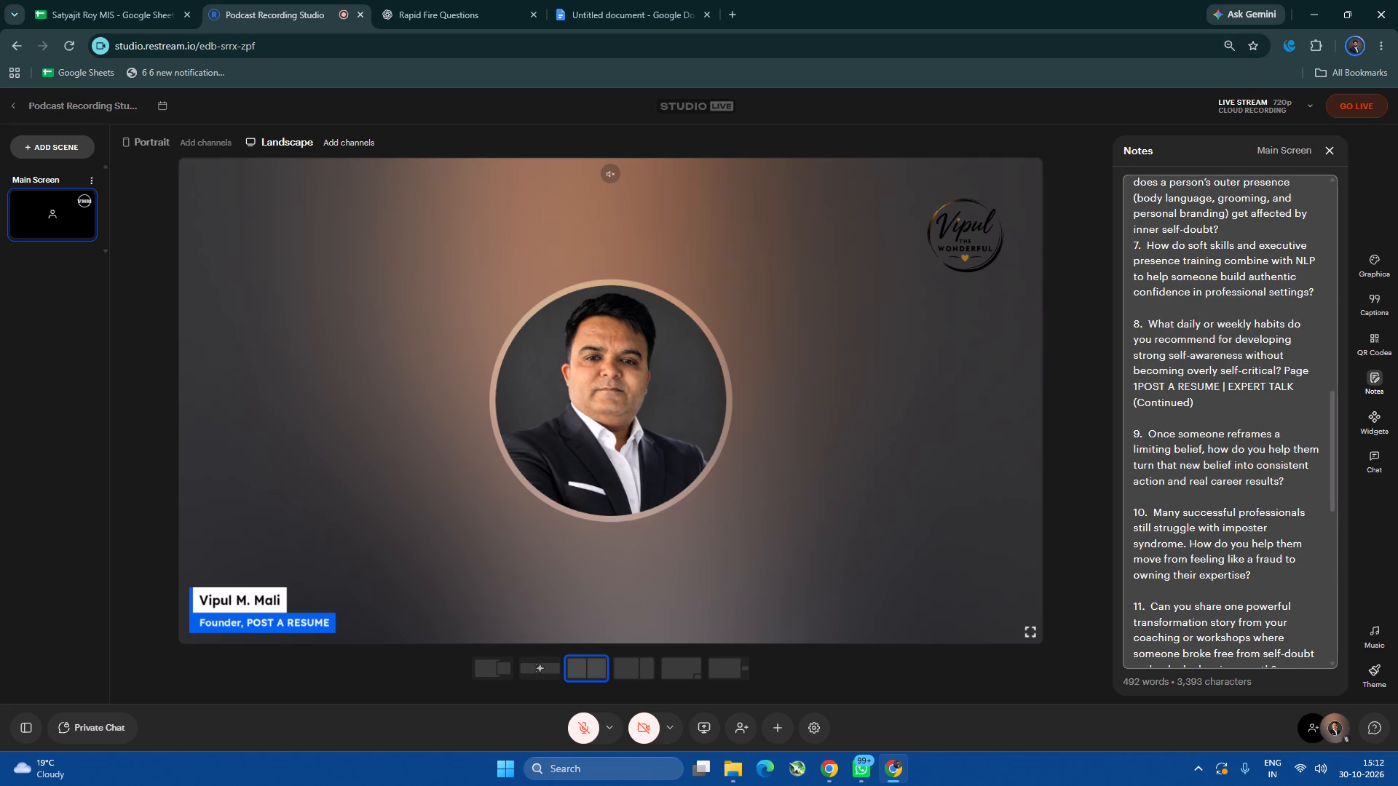
left_click(1235, 230)
key("Return")
Insert a blank line before each of questions 2 through 6 in the notes.
scroll(1228, 266, "up", 1)
left_click(1249, 219)
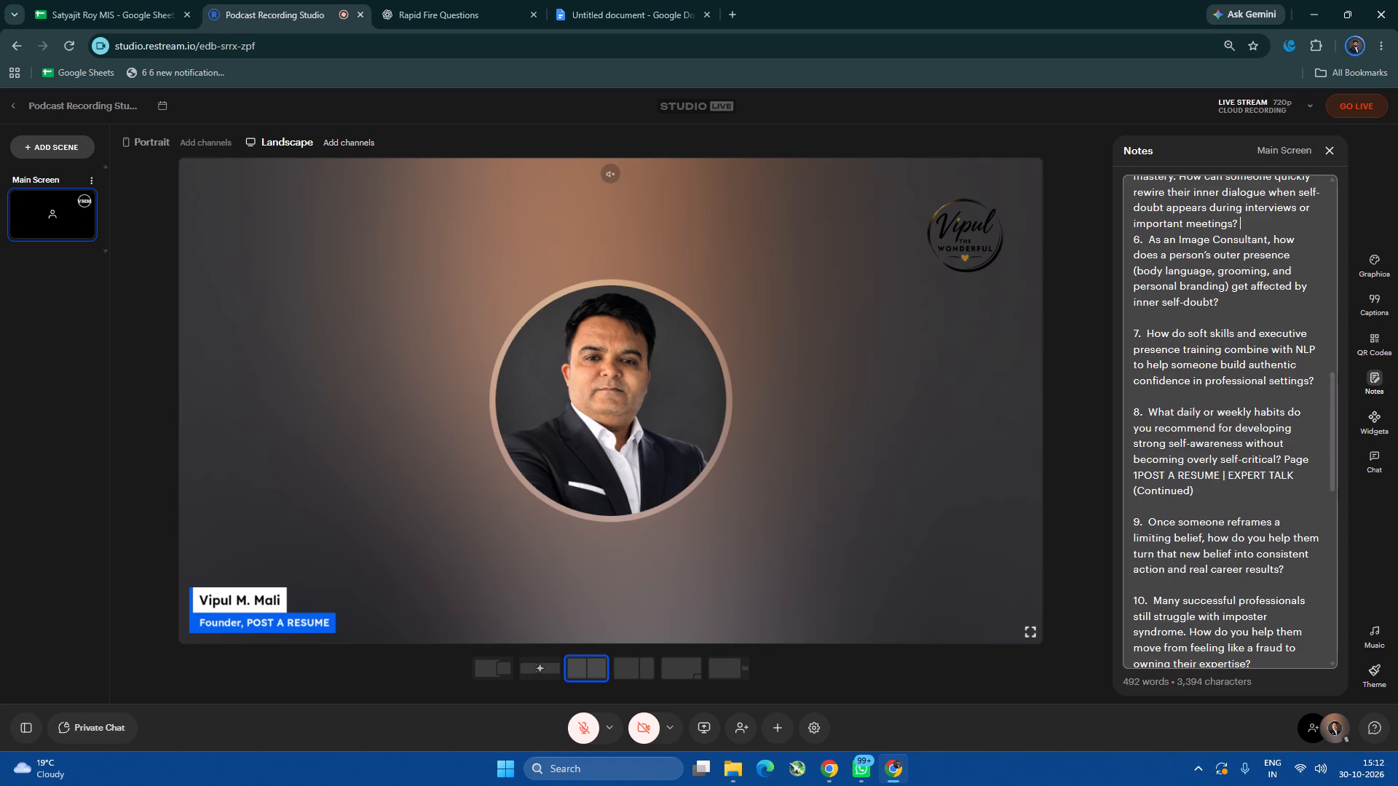
key("Return")
scroll(1247, 285, "up", 1)
scroll(1246, 287, "down", 1)
scroll(1246, 287, "up", 1)
left_click(1260, 215)
key("Return")
scroll(1253, 255, "up", 3)
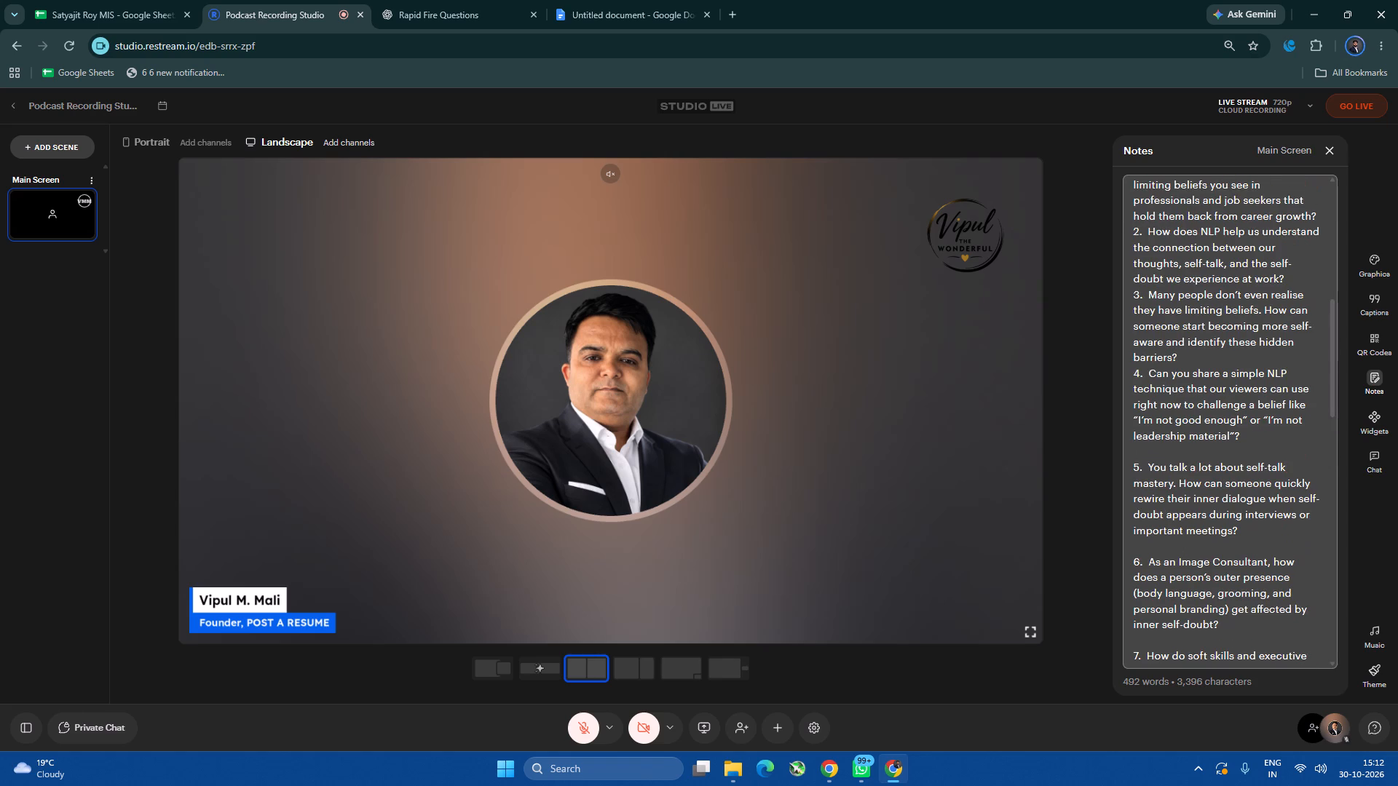
left_click(1204, 354)
key("Return")
left_click(1288, 277)
key("Return")
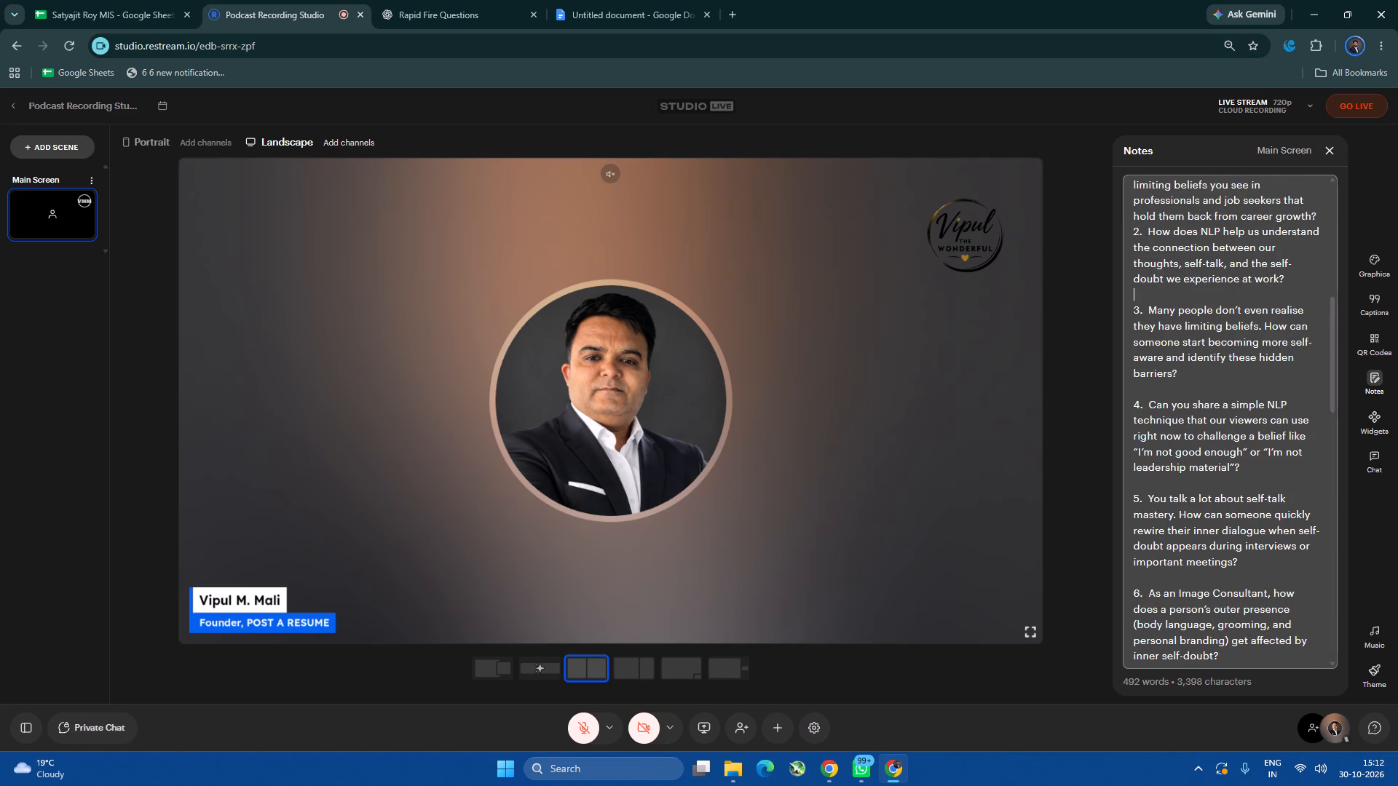
left_click(1321, 215)
key("Return")
Delete the extra space after the numbers of questions 2 through 6.
scroll(1215, 267, "up", 3)
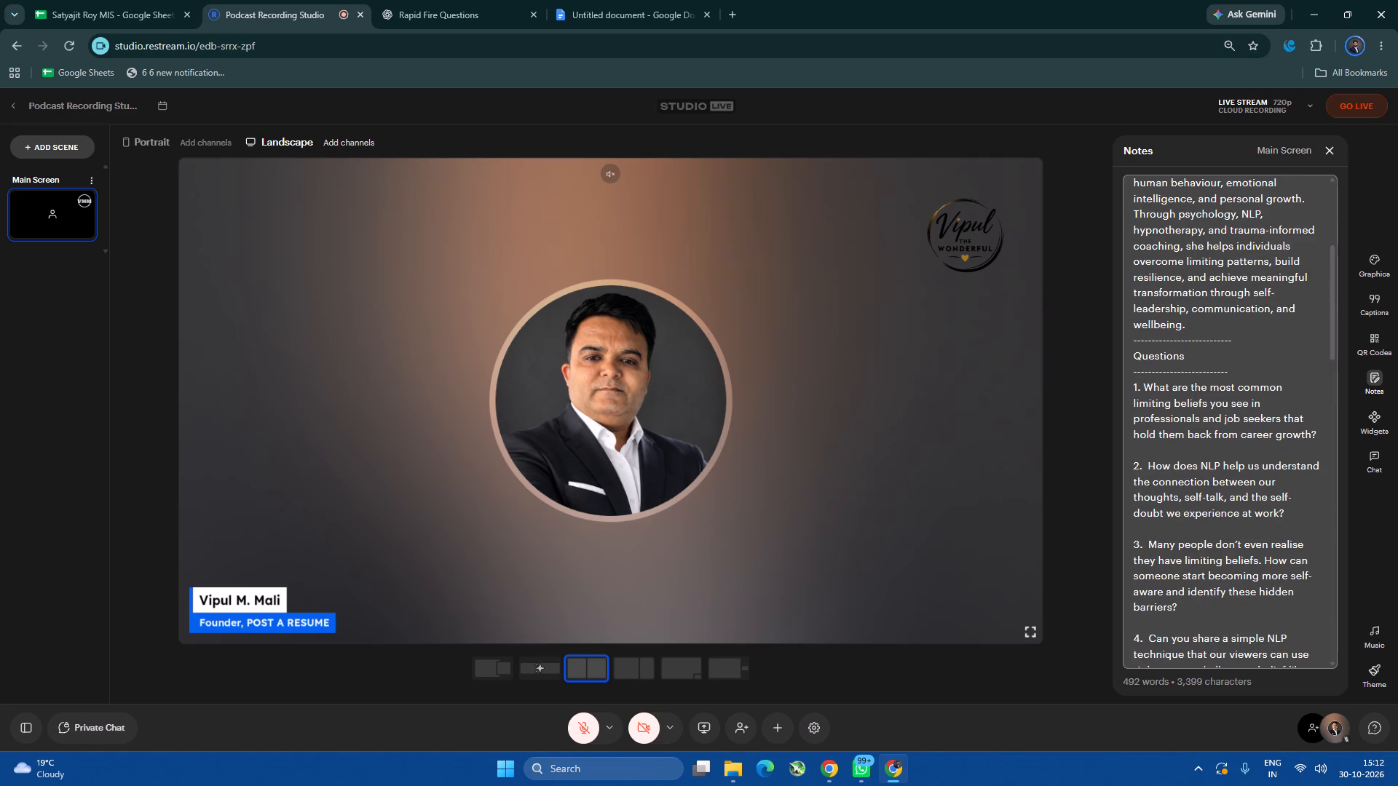
left_click(1149, 461)
key("BackSpace")
left_click(1146, 542)
key("BackSpace")
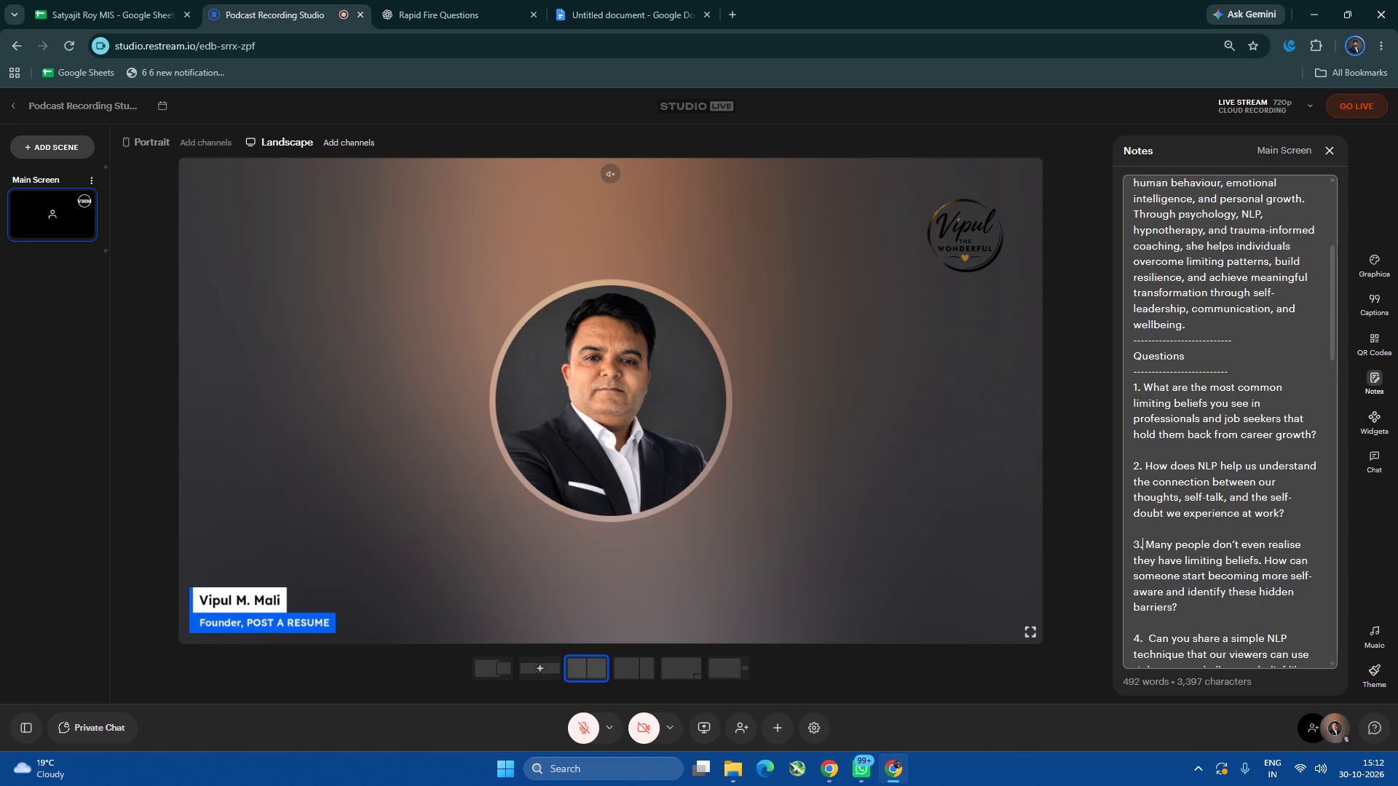
scroll(1146, 541, "down", 2)
left_click(1148, 493)
key("BackSpace")
scroll(1149, 496, "down", 1)
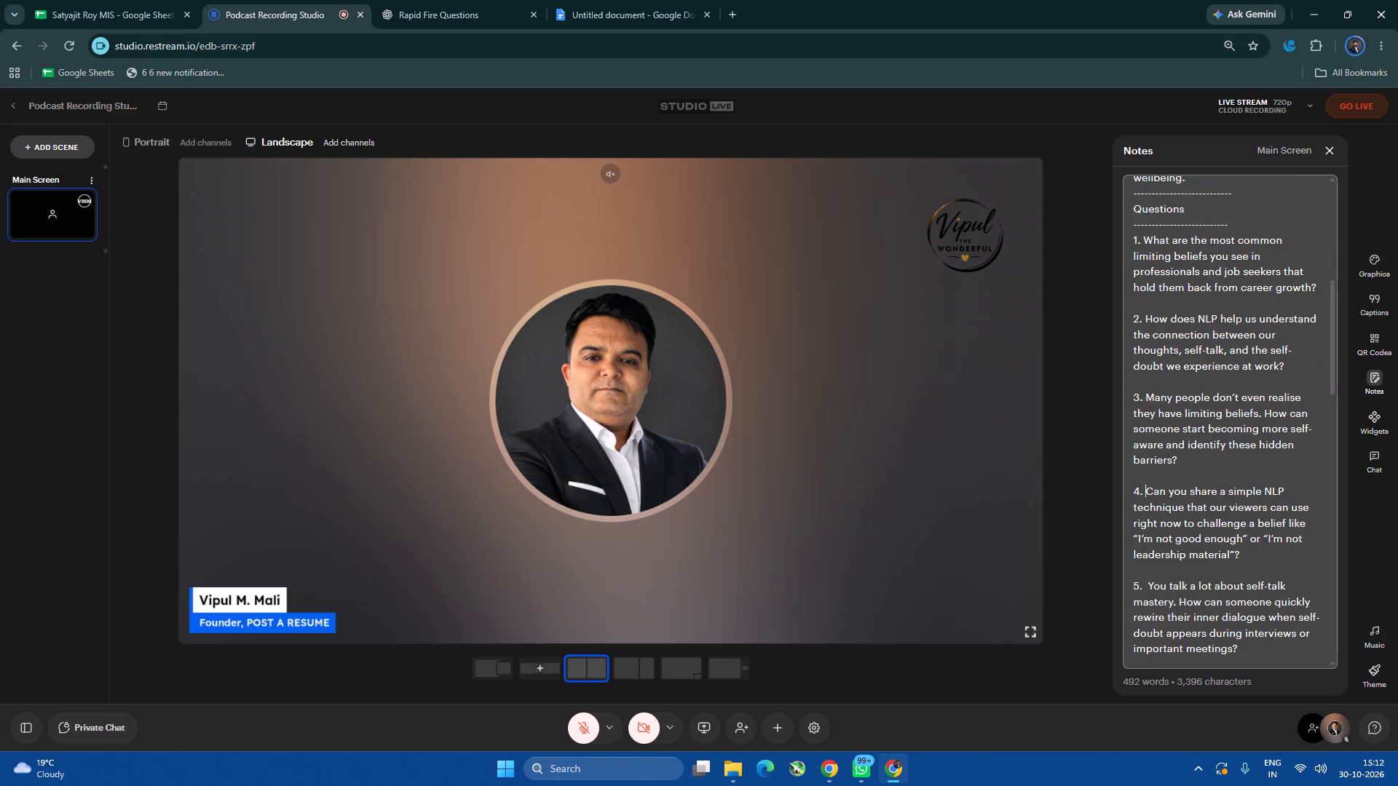
scroll(1149, 496, "down", 1)
left_click(1148, 442)
key("BackSpace")
scroll(1148, 444, "down", 2)
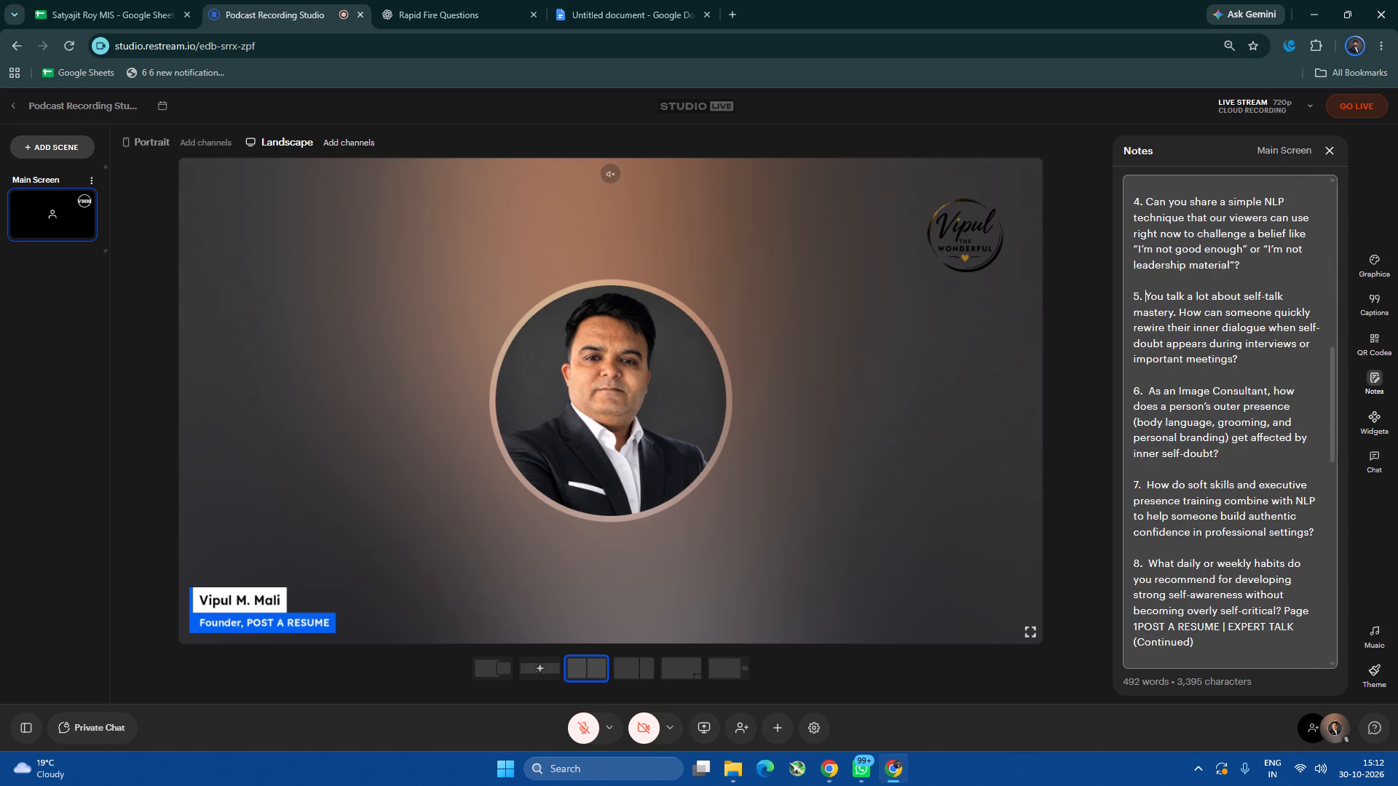
left_click(1150, 387)
key("BackSpace")
Delete the extra space after the numbers of questions 7 through 11.
scroll(1149, 414, "down", 2)
left_click(1146, 342)
key("BackSpace")
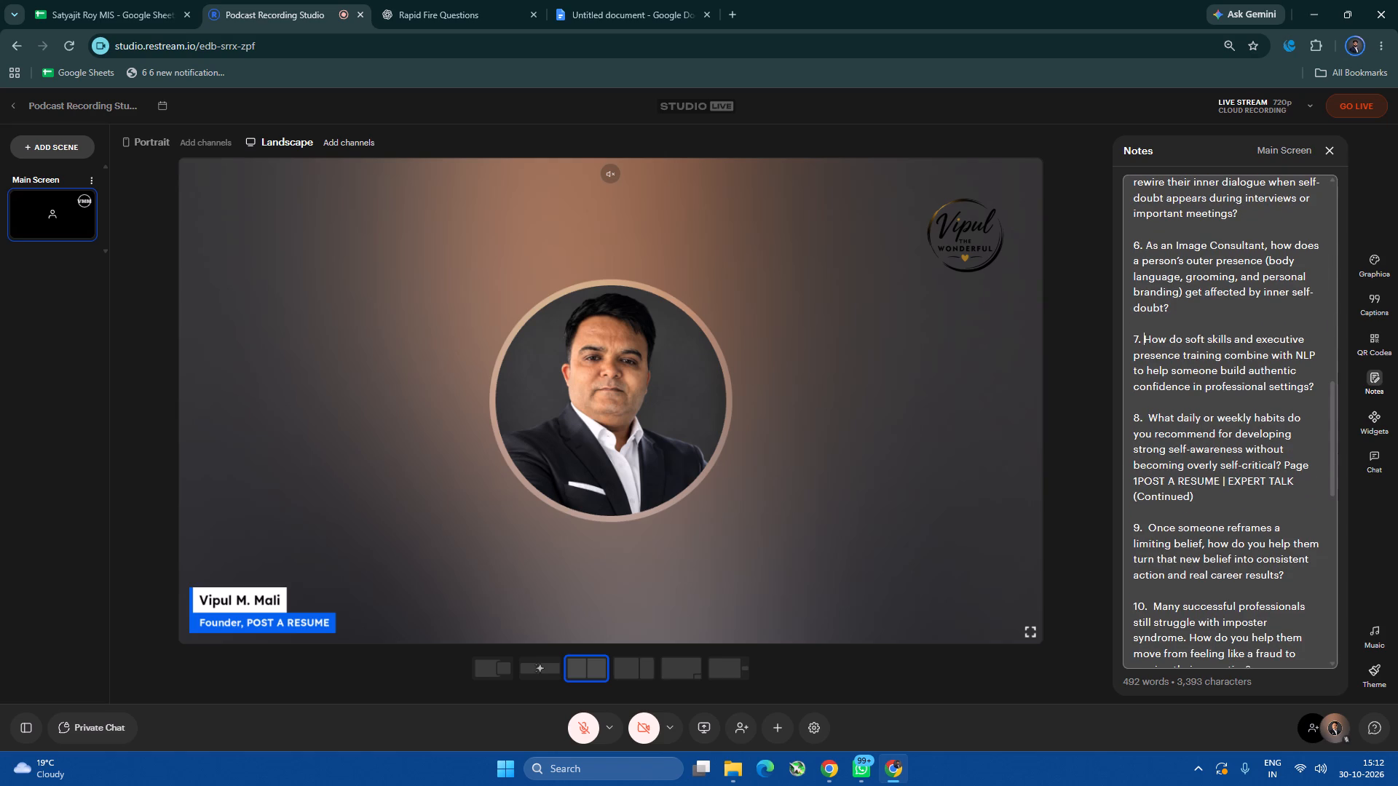
left_click(1152, 419)
key("BackSpace")
scroll(1150, 441, "down", 1)
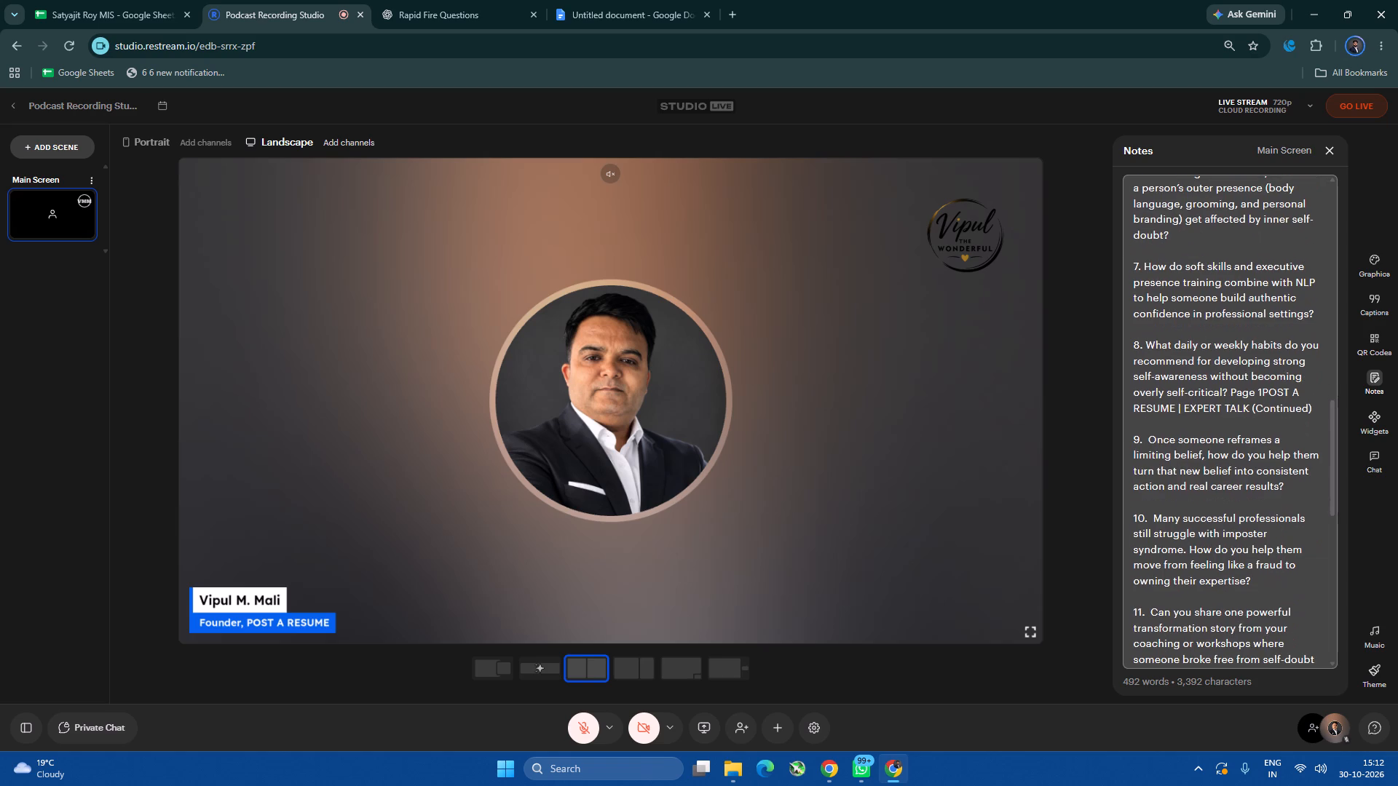
left_click(1150, 440)
key("BackSpace")
scroll(1150, 440, "down", 2)
left_click(1152, 368)
key("BackSpace")
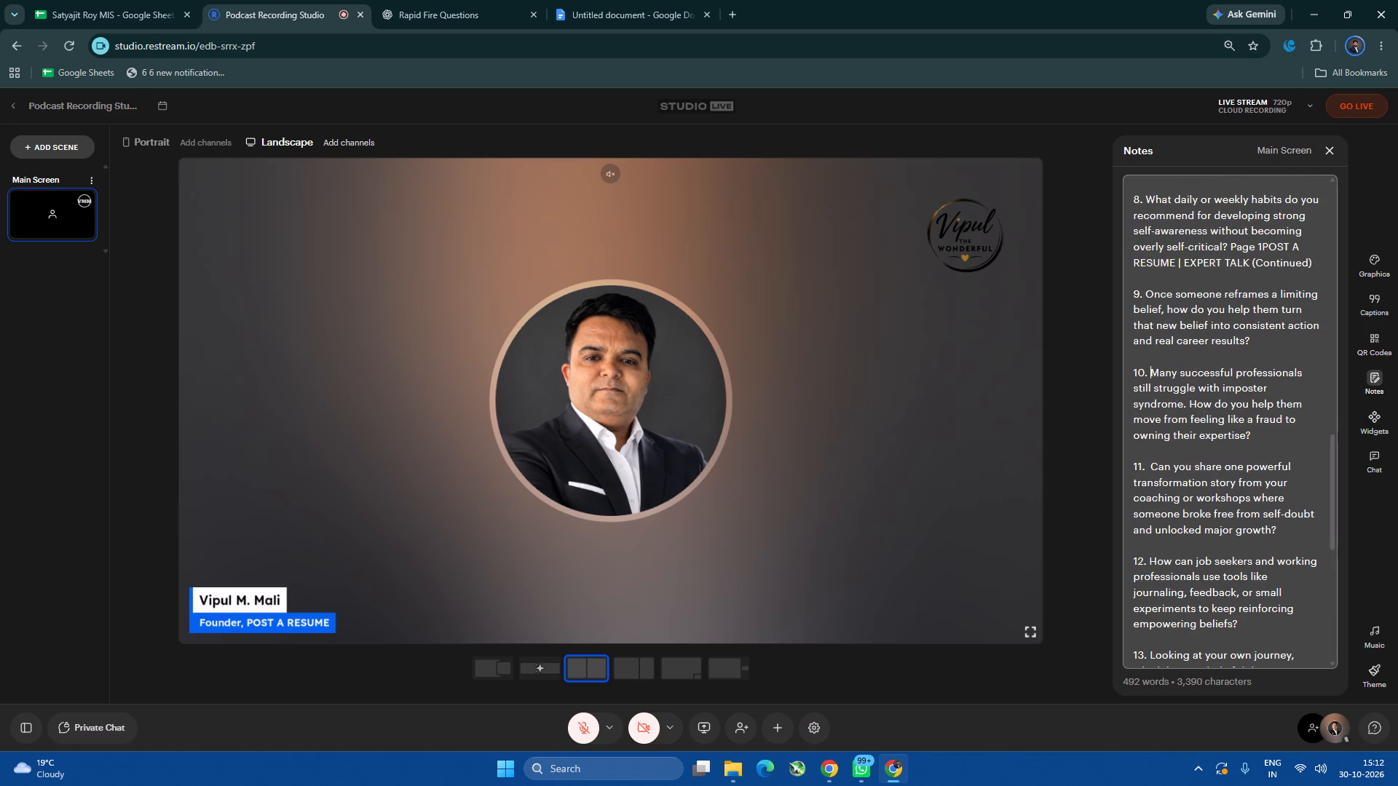
left_click(1150, 464)
key("BackSpace")
scroll(1157, 508, "down", 1)
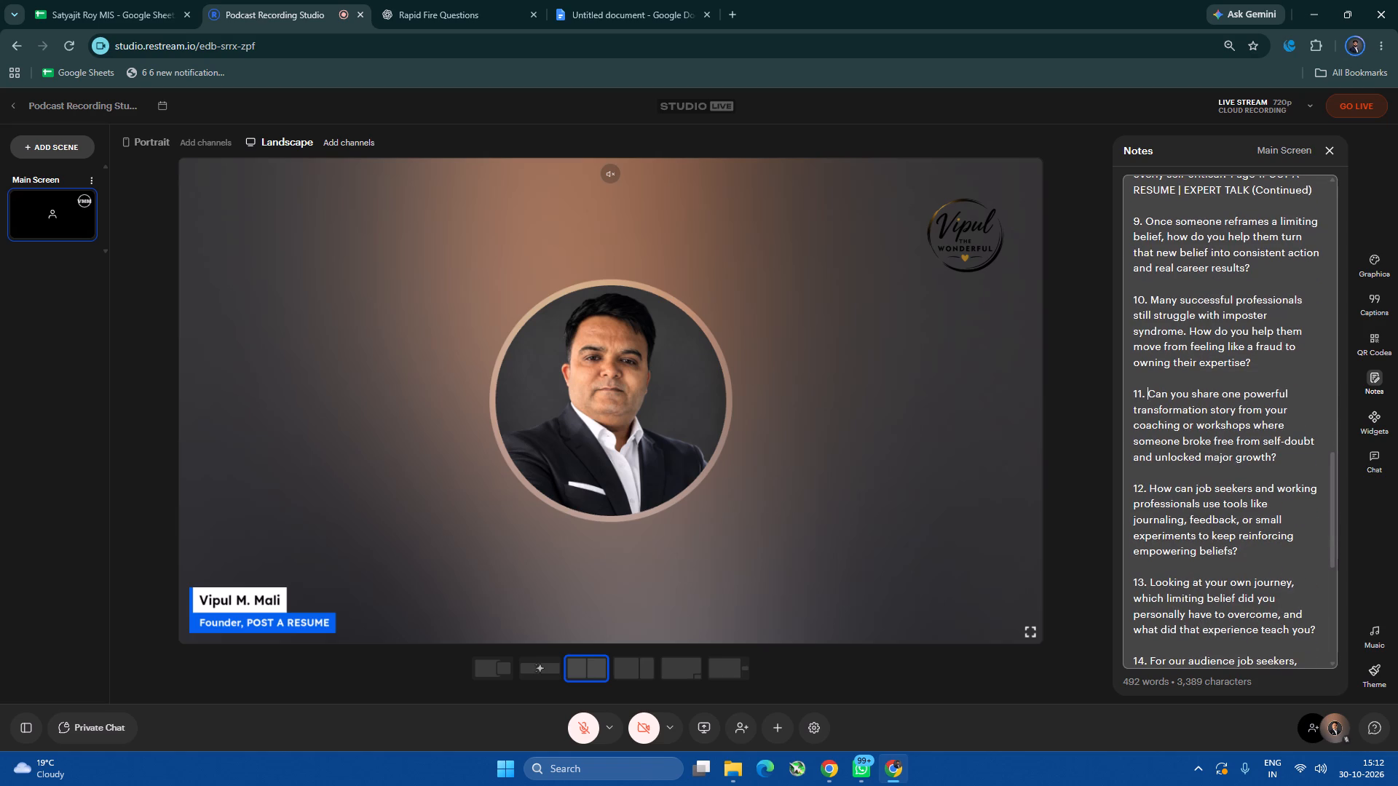
scroll(1213, 581, "down", 10)
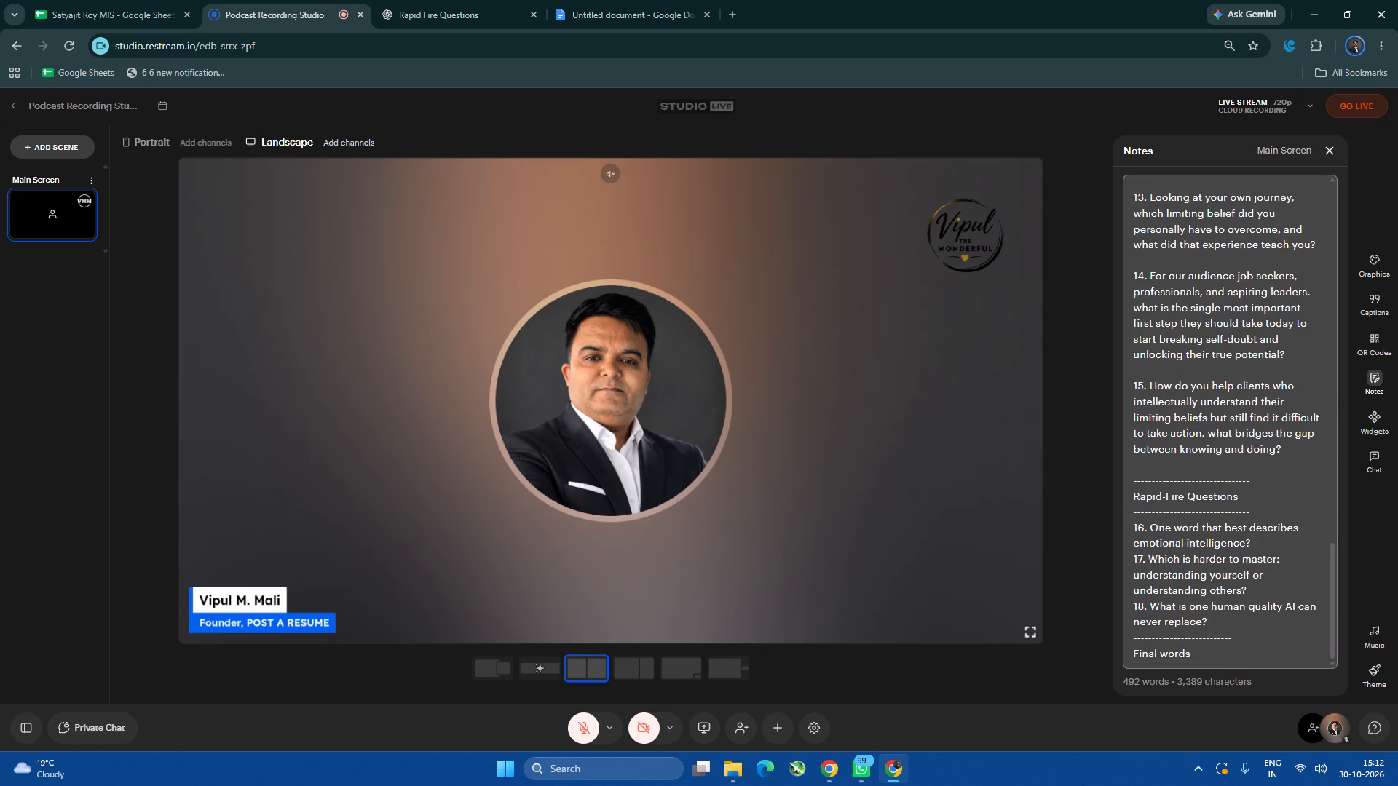
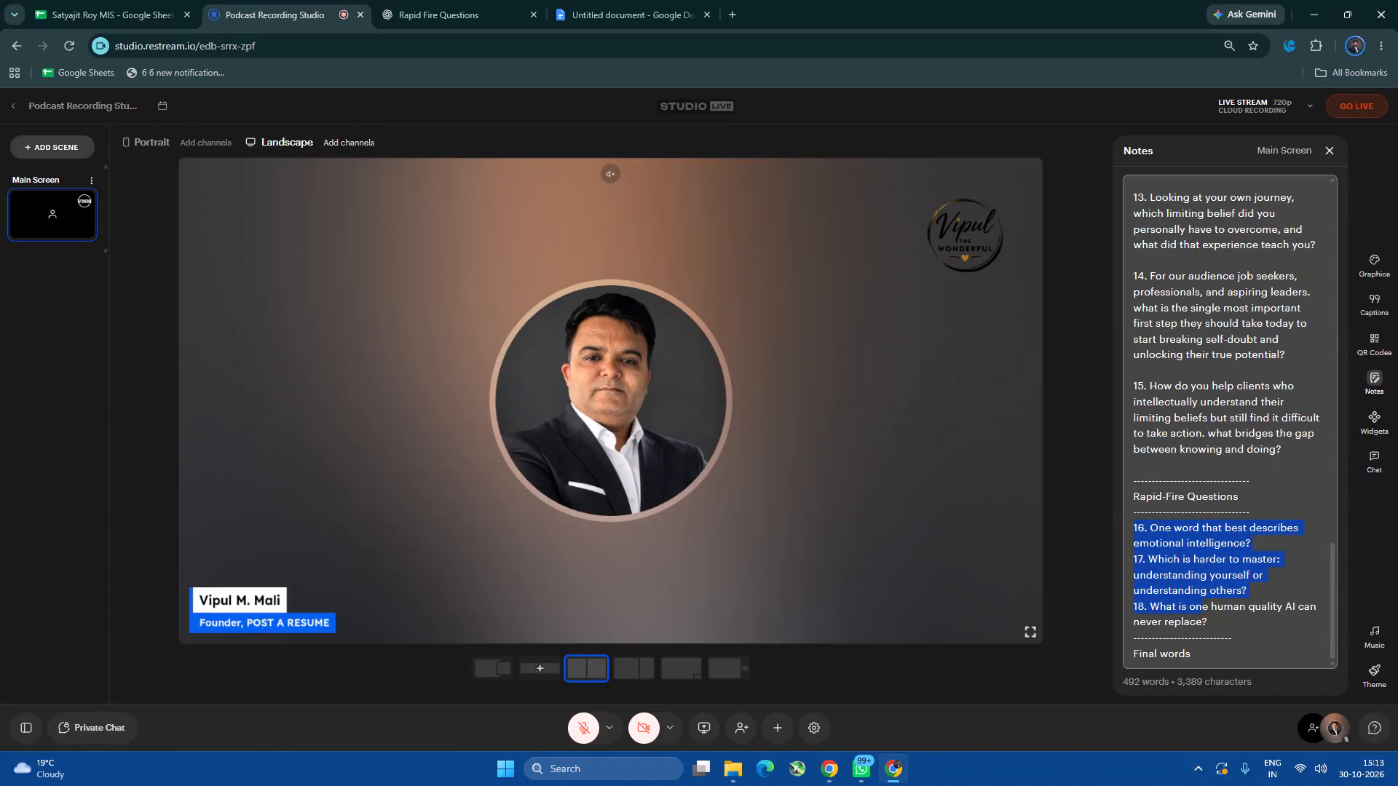
Replace rapid-fire questions 16 to 18 with the three copied questions on confidence, self-belief and overcoming self-doubt, numbered 1 to 3.
key("ctrl+v")
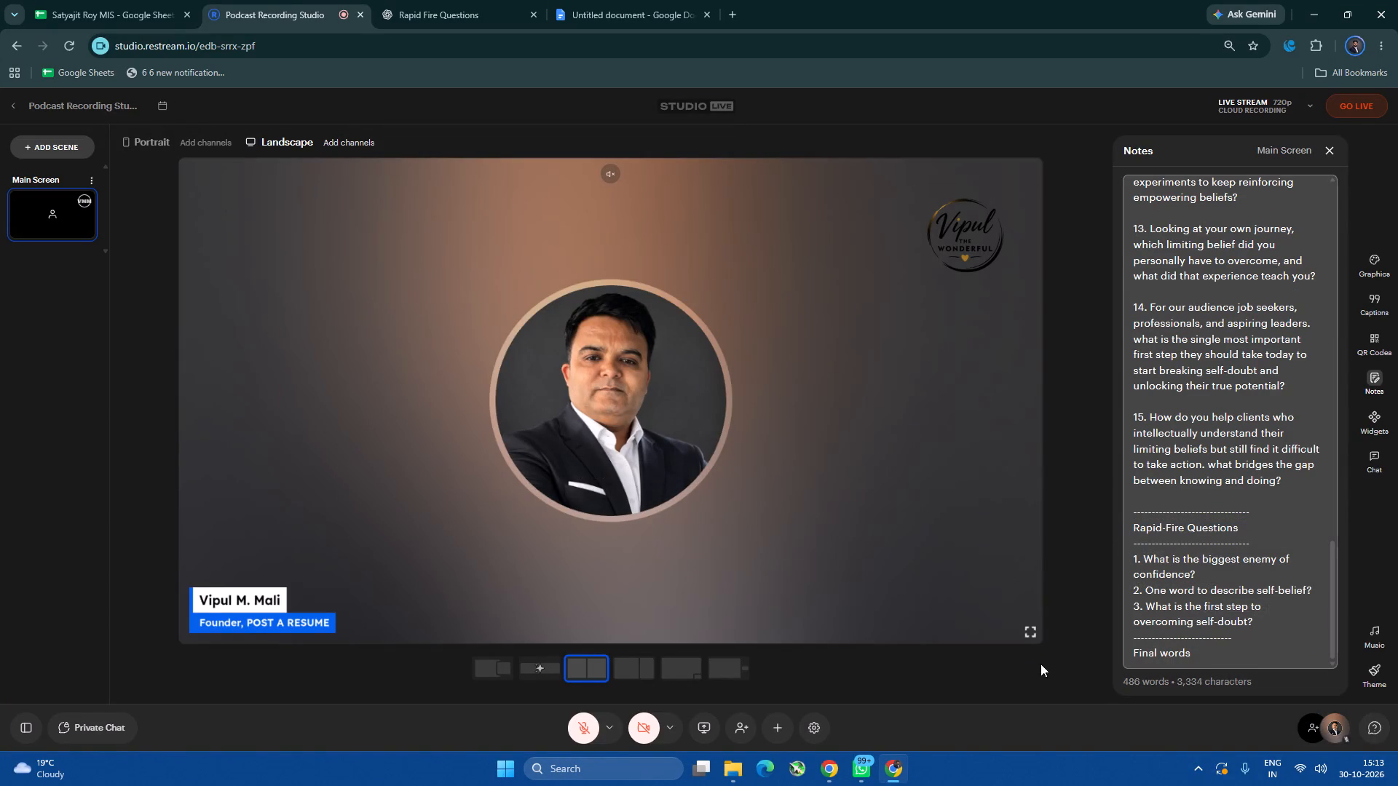
Review the notes script from the final words back up to the episode title and guest introduction.
scroll(1173, 545, "down", 3)
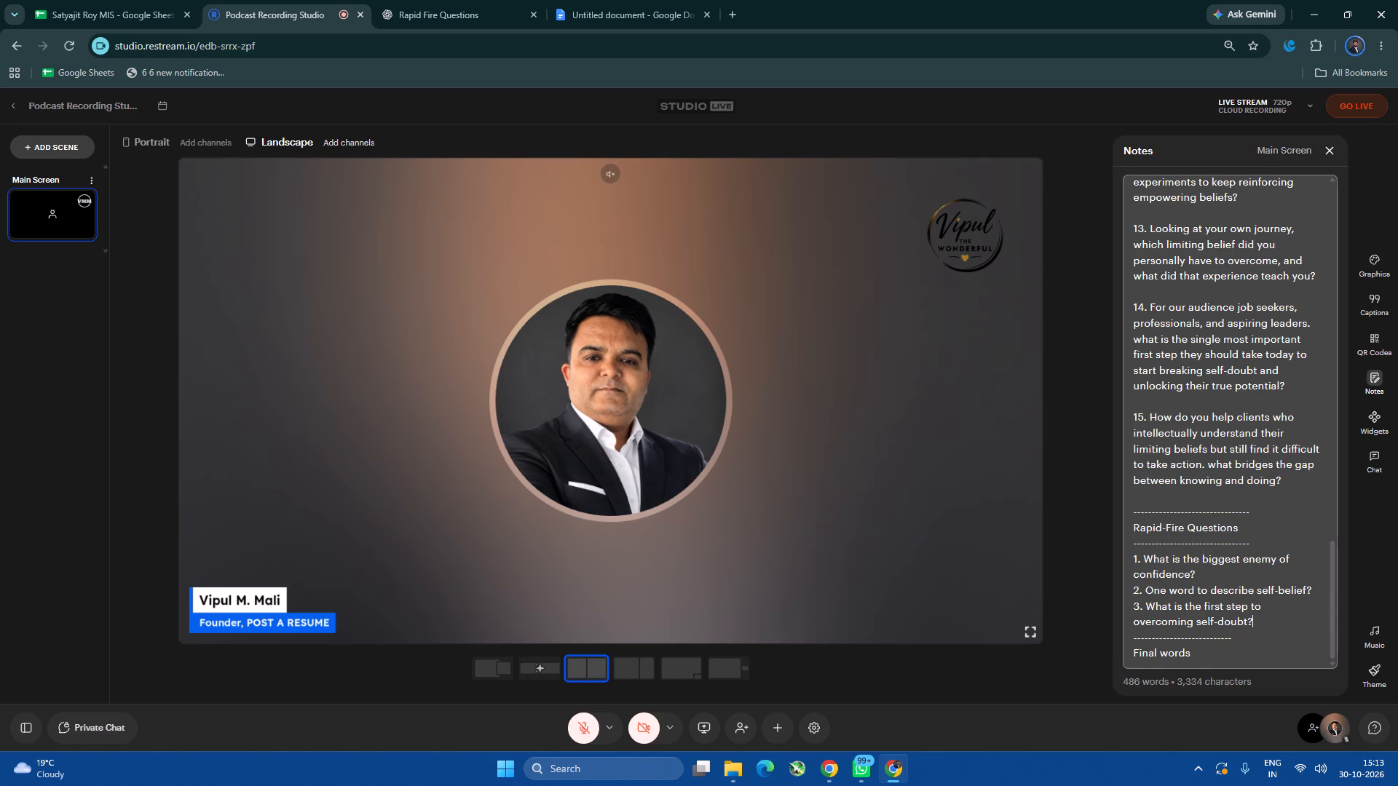
scroll(1150, 637, "up", 9)
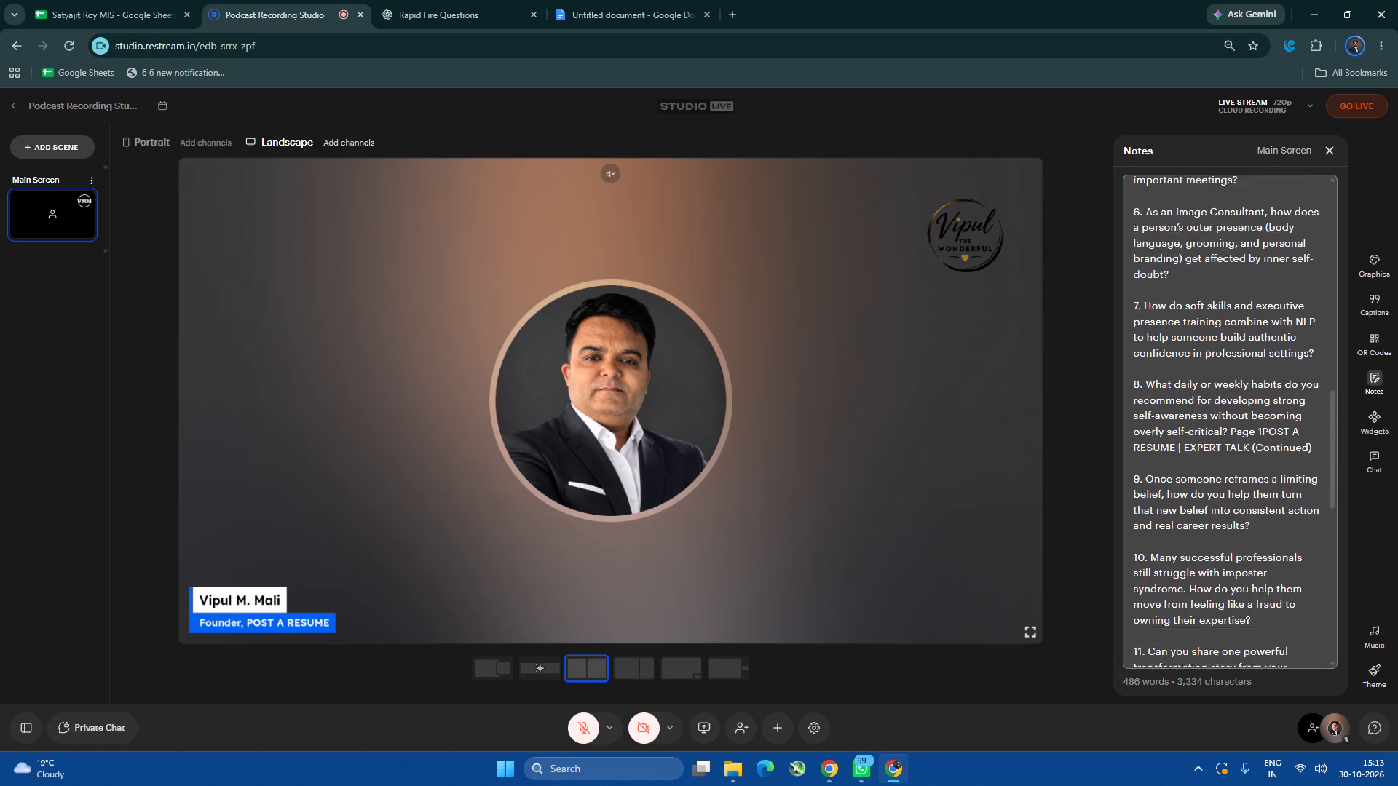
scroll(1151, 635, "up", 13)
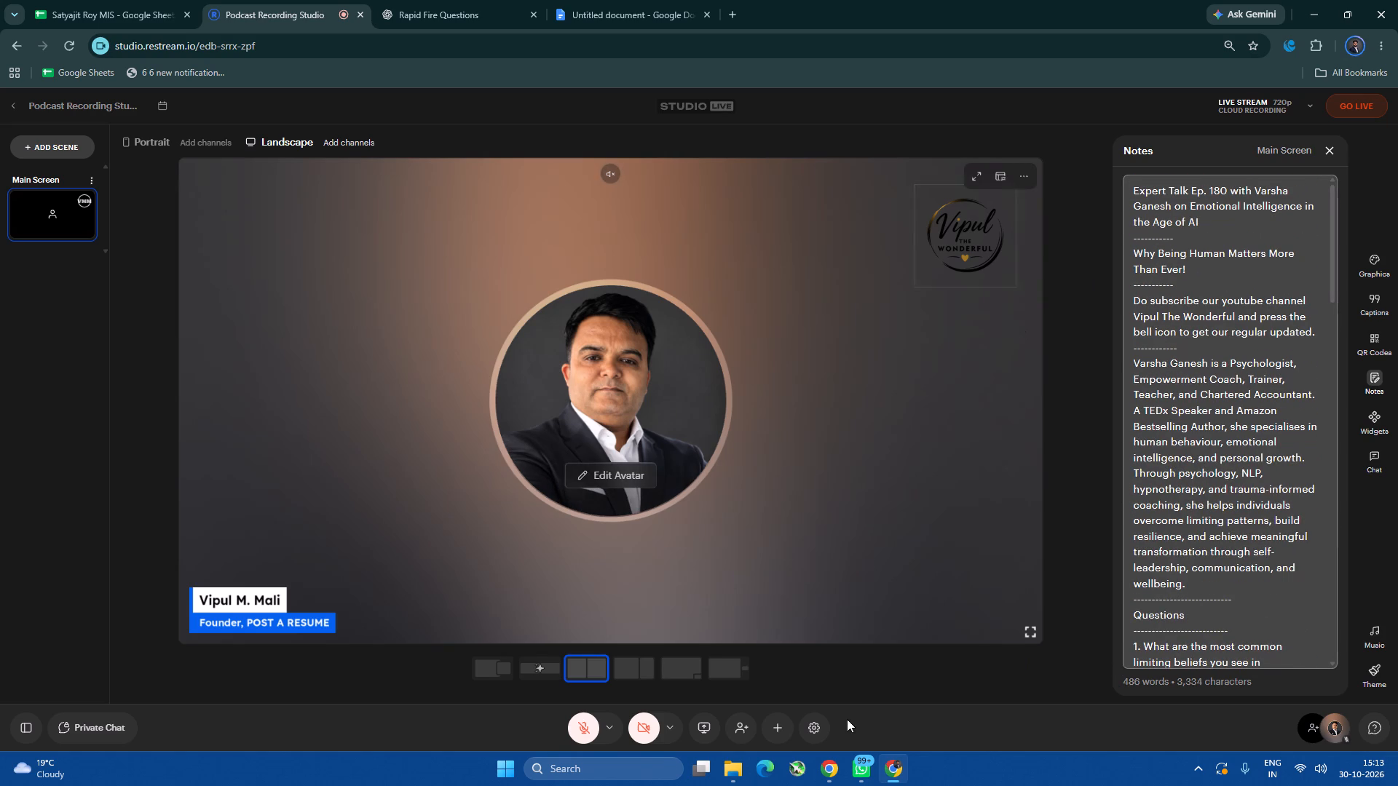
Switch to the other Chrome window with the Wajo chat.
left_click(831, 766)
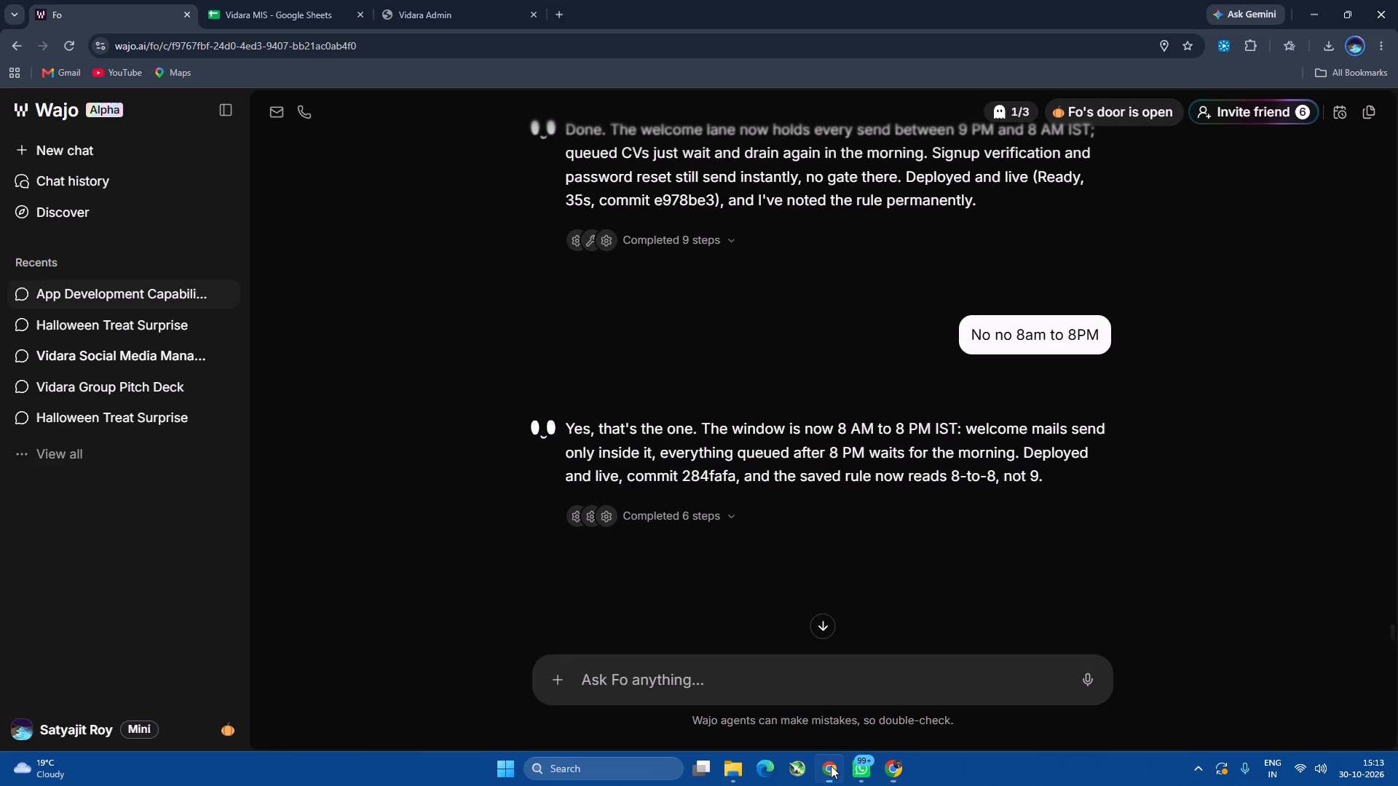
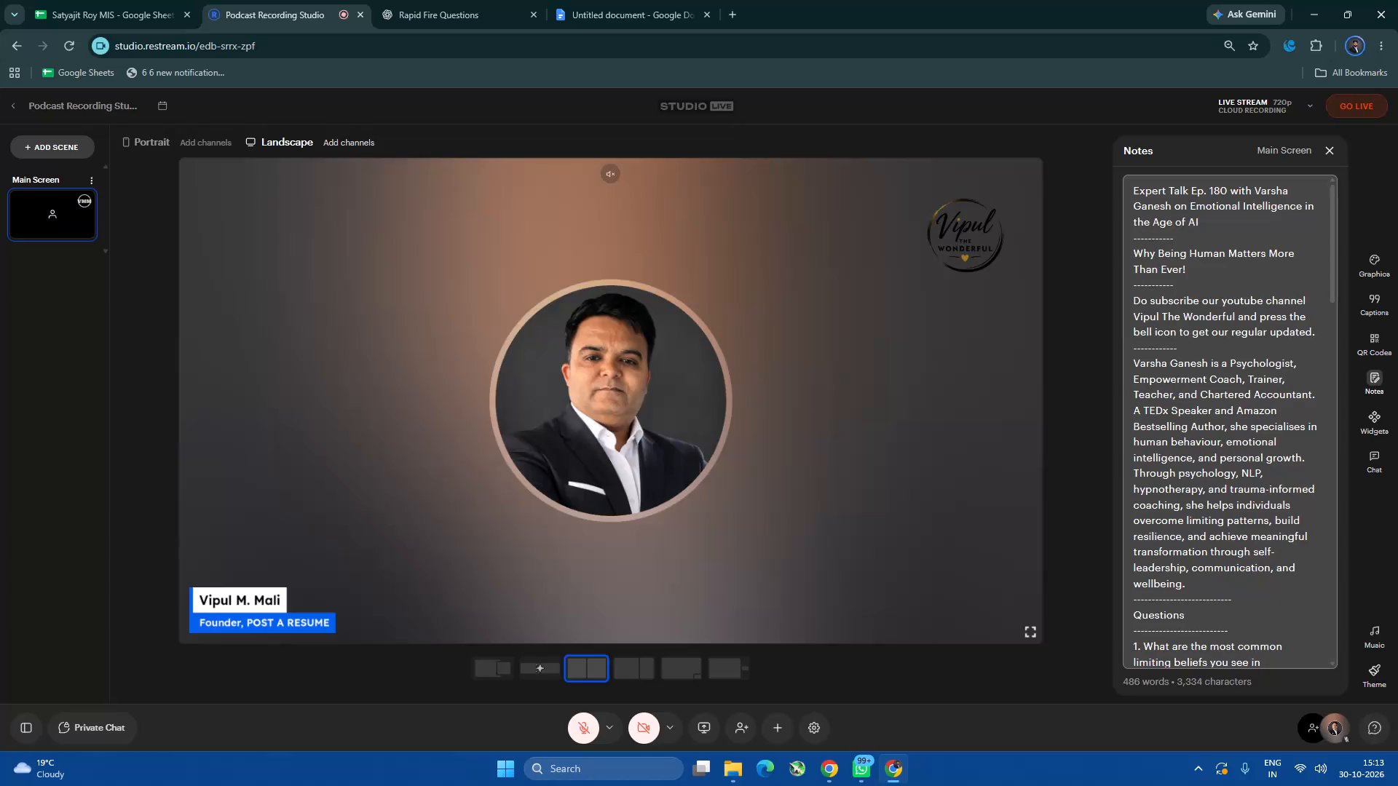
Change the episode number in the notes title to 181.
left_click(1225, 188)
key("BackSpace")
key("1")
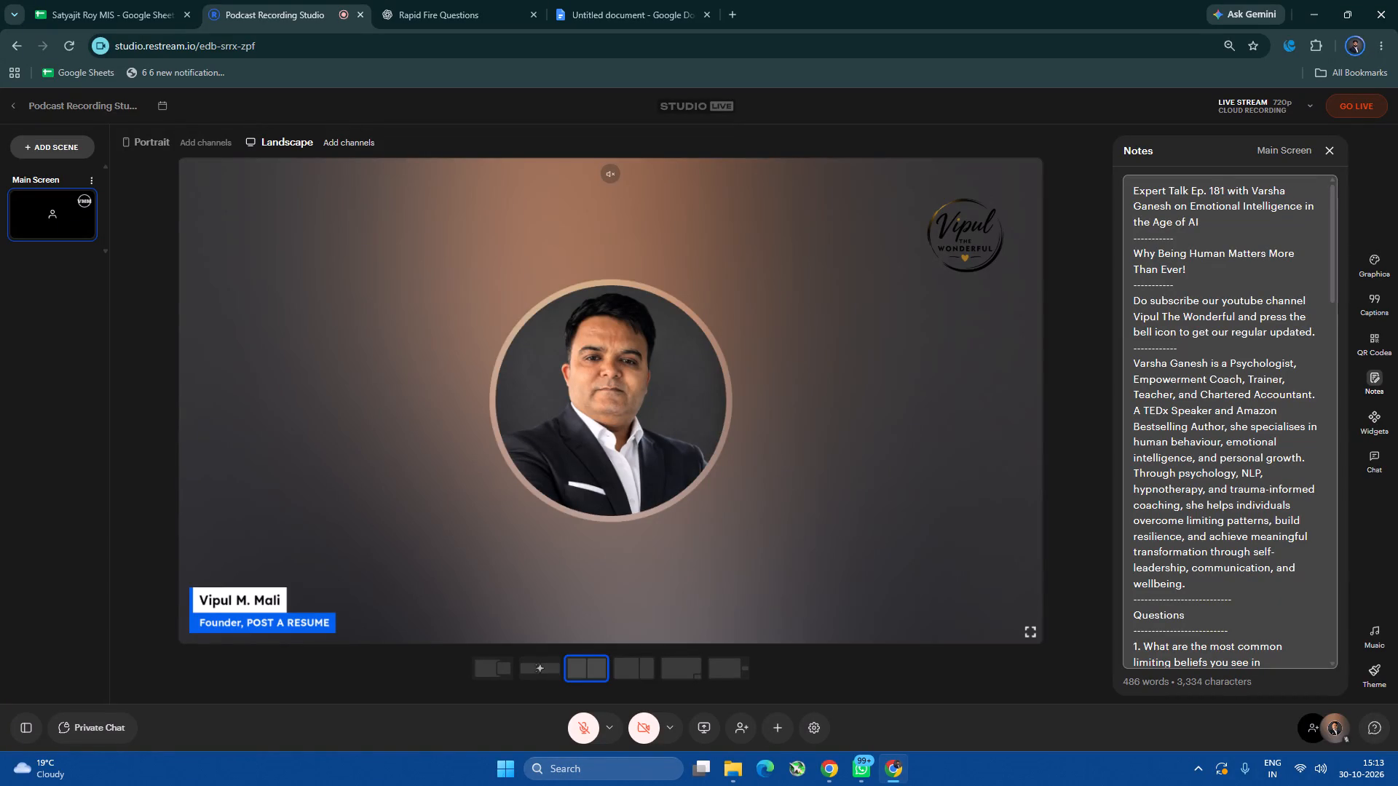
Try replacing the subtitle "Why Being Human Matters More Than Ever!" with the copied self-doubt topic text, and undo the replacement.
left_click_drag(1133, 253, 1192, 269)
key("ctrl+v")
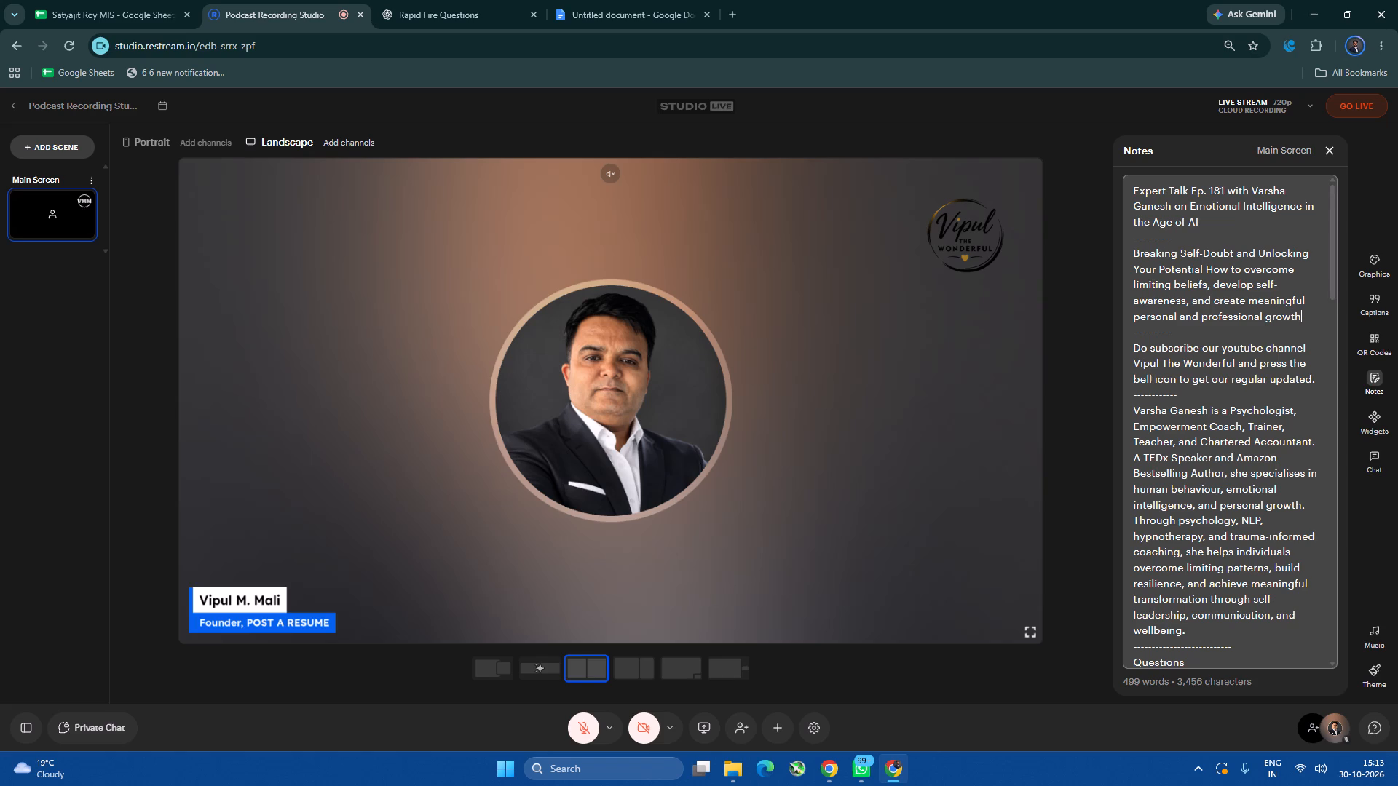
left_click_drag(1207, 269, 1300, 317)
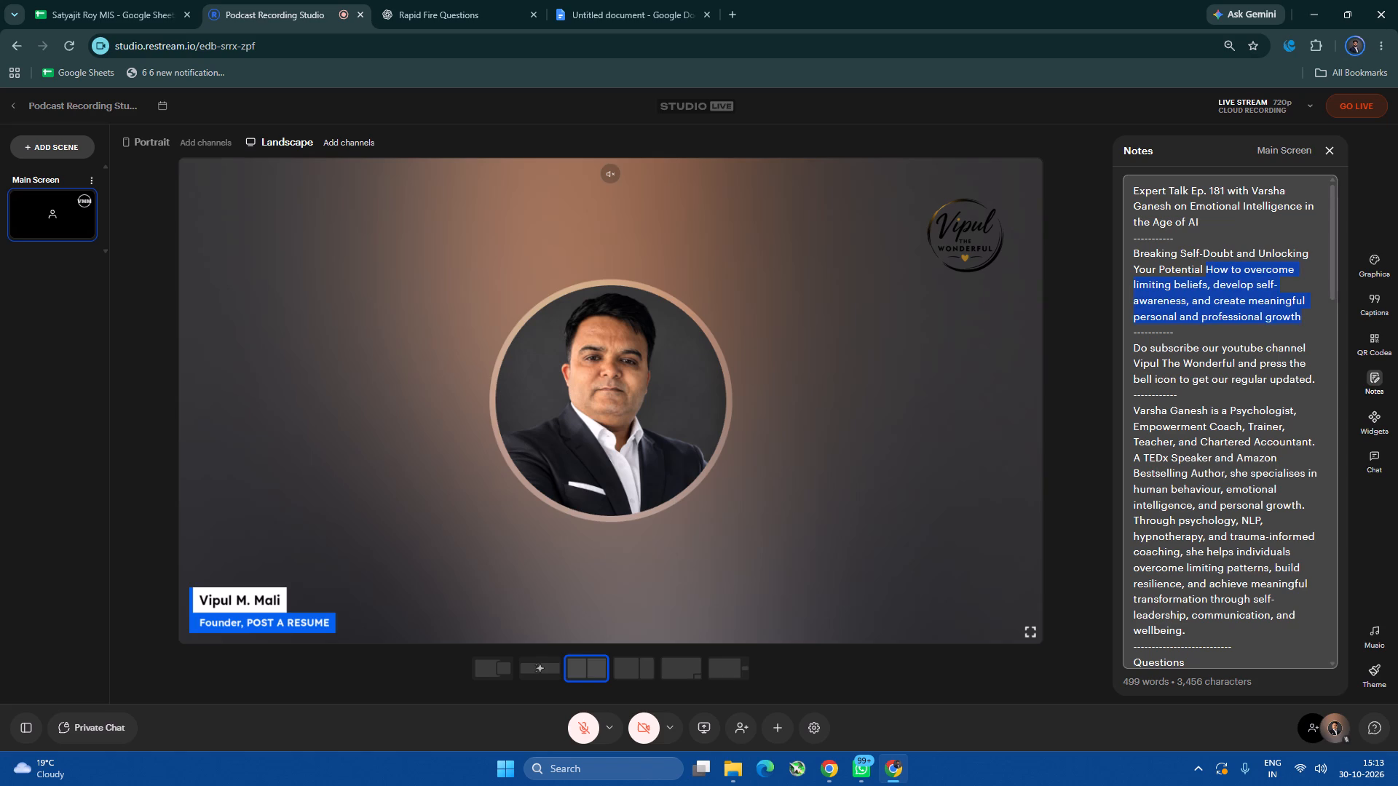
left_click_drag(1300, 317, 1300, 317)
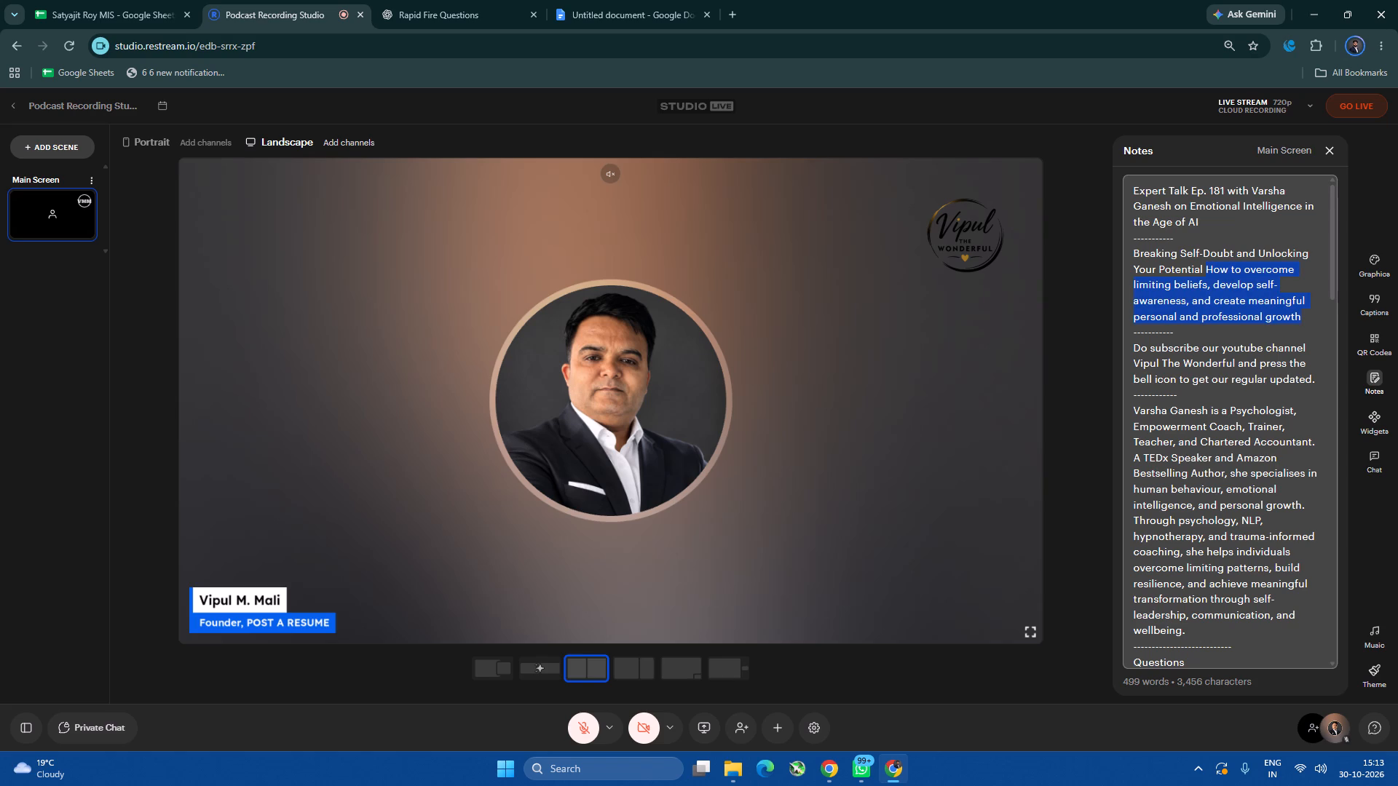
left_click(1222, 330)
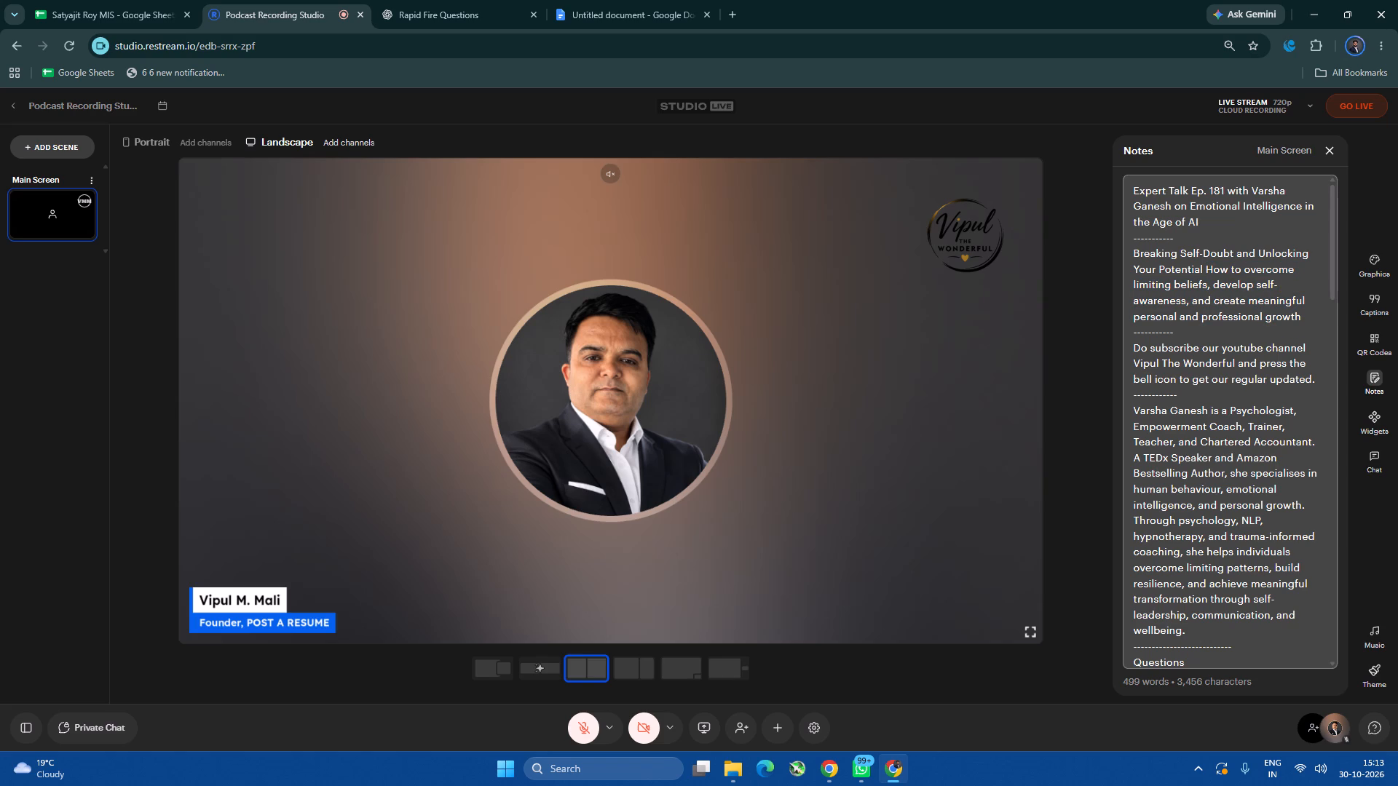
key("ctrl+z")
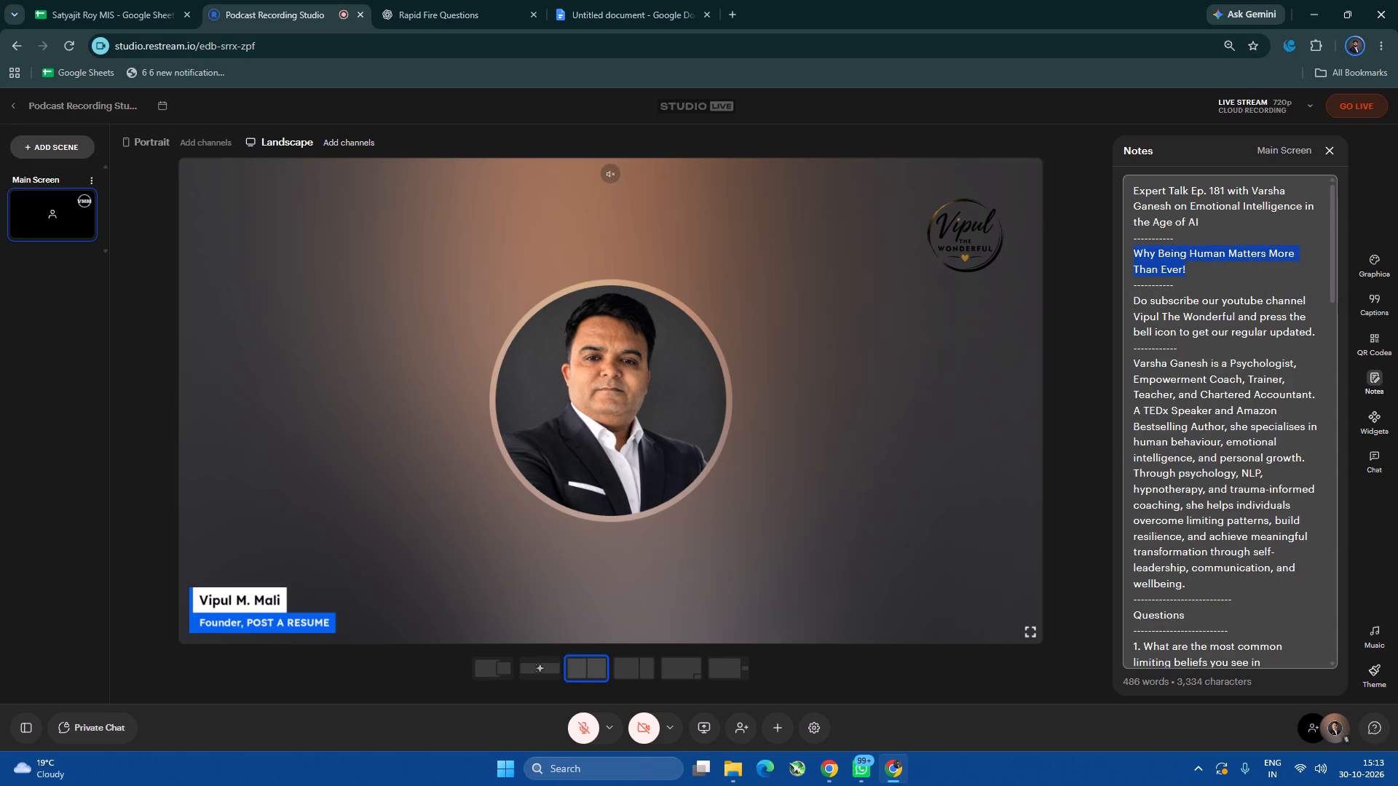
Open the Expert Talk Podcast - Collab Form spreadsheet linked in the MIS workbook's KRAs sheet and go to its Main Sheet.
left_click(145, 0)
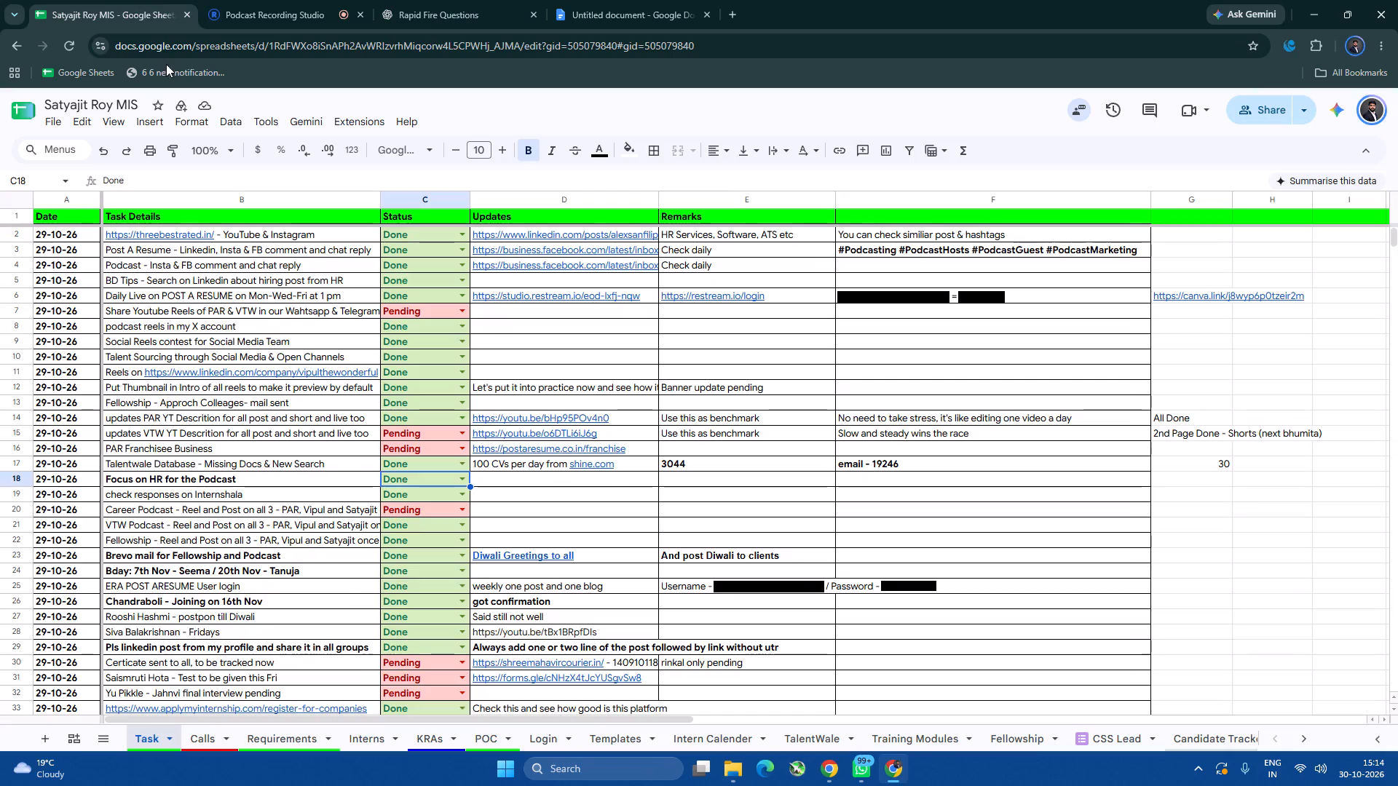
left_click(428, 732)
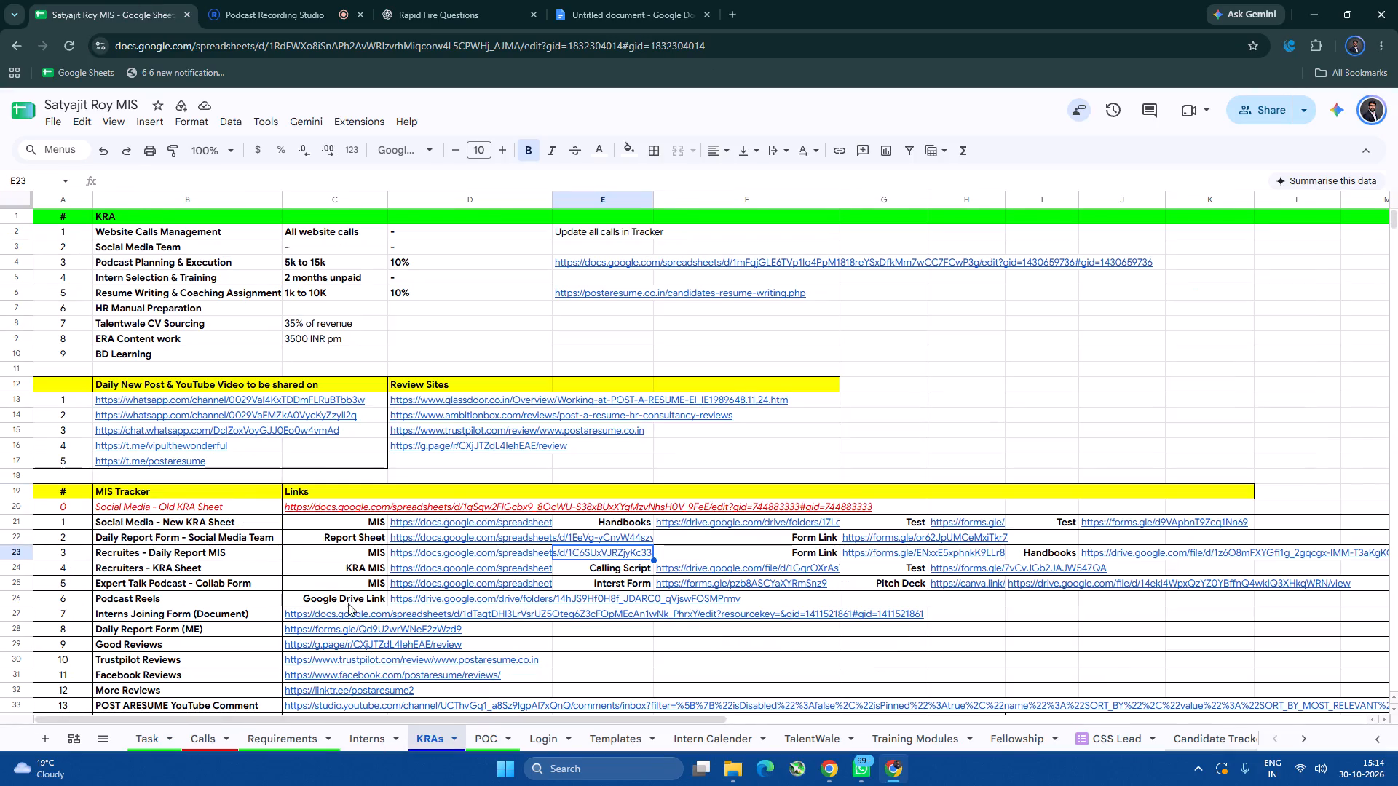
left_click(395, 579)
left_click(466, 581)
left_click(507, 605)
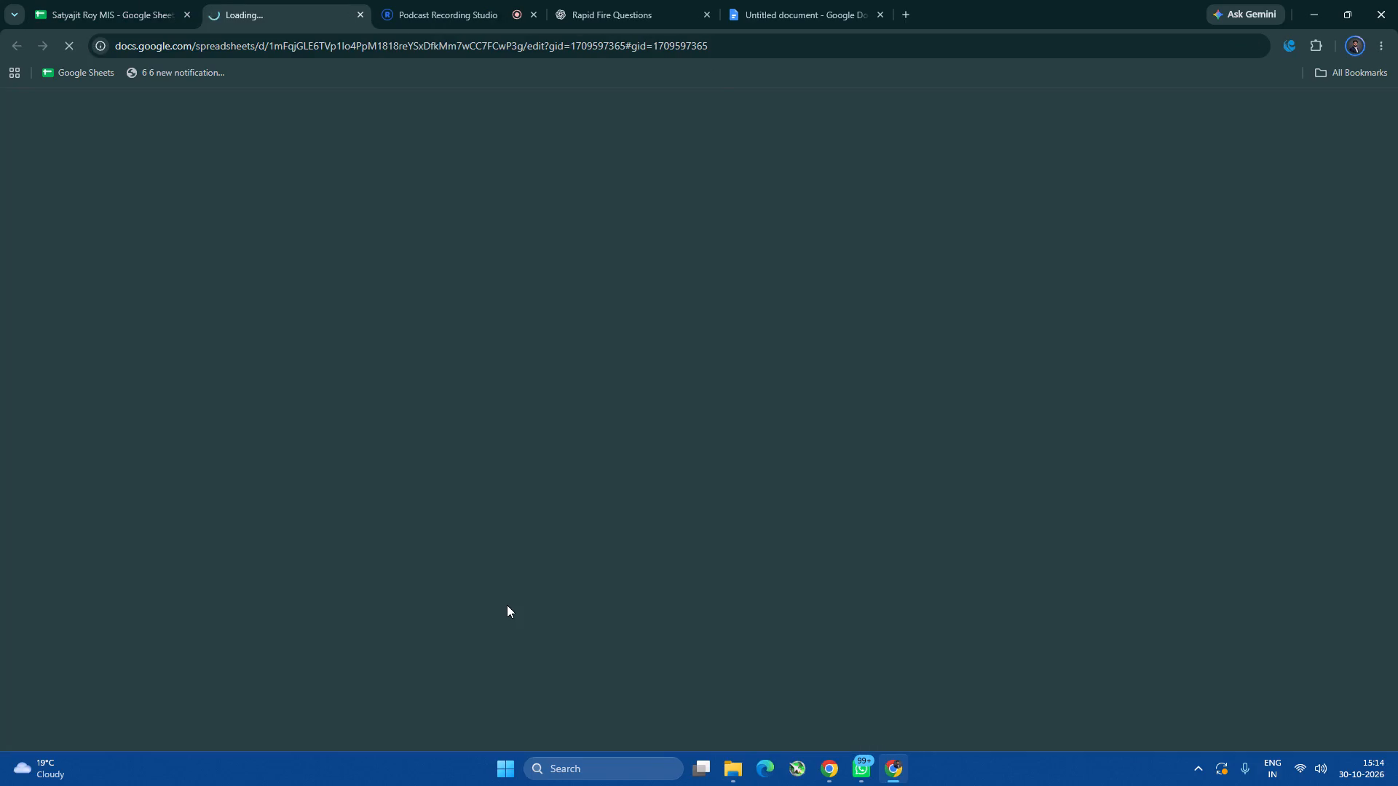
left_click(115, 20)
left_click(231, 0)
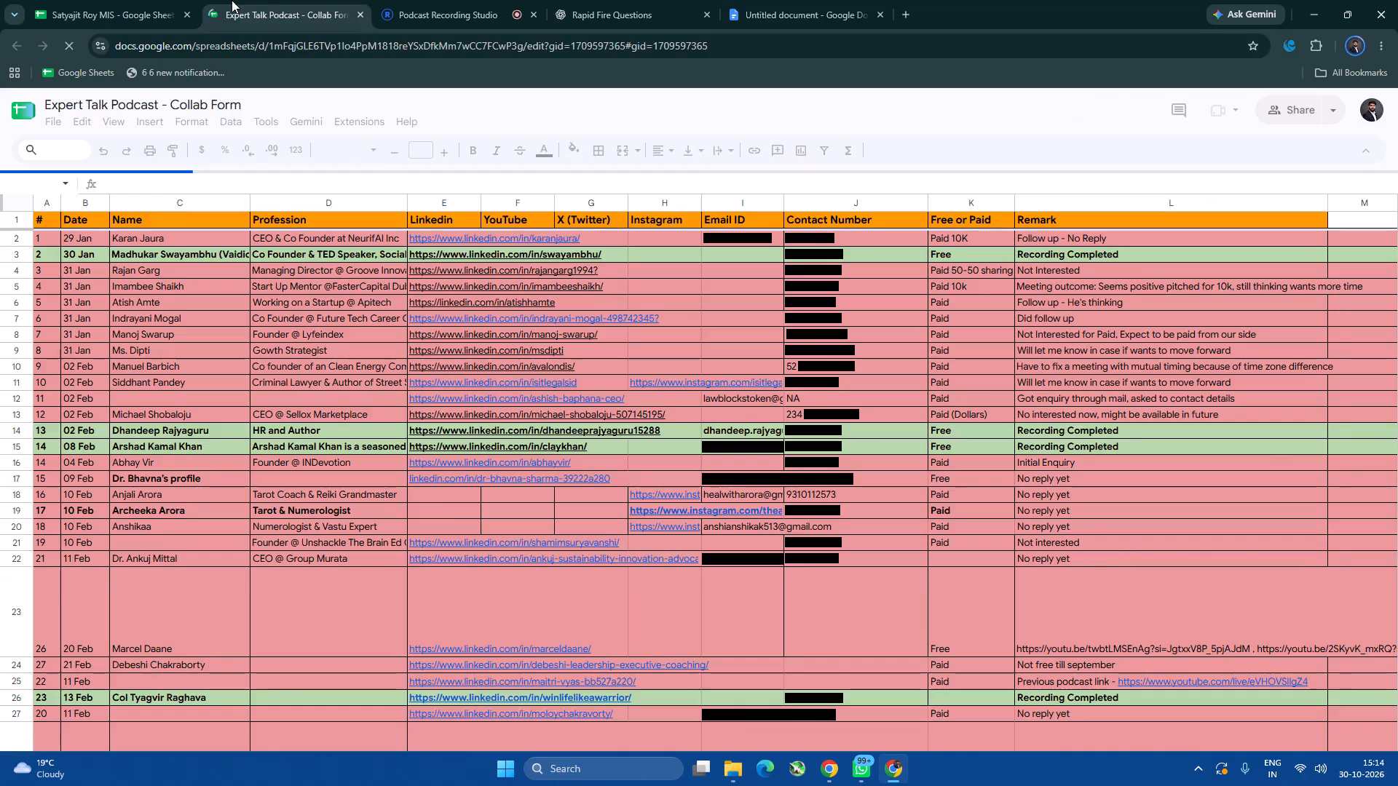
scroll(533, 603, "down", 3)
left_click(240, 737)
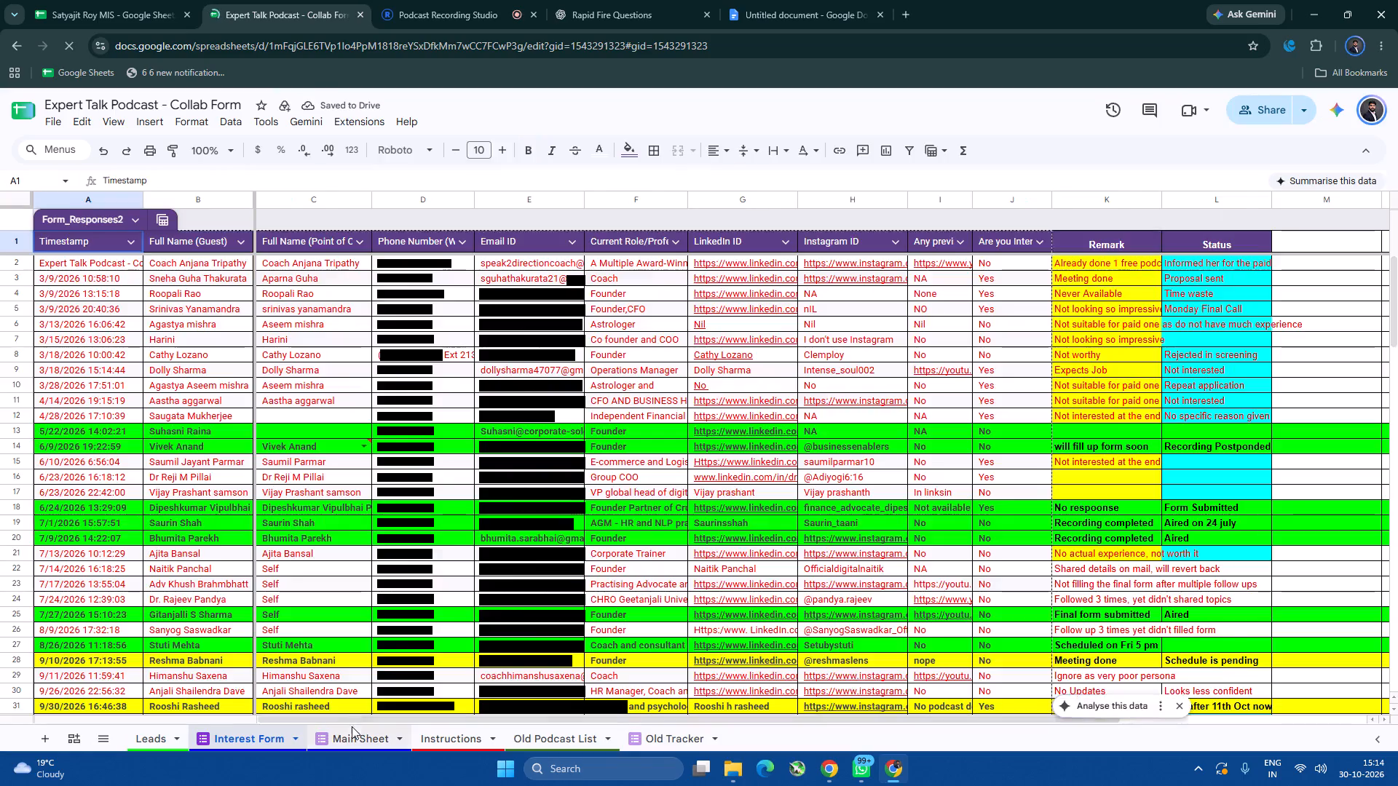
left_click(352, 726)
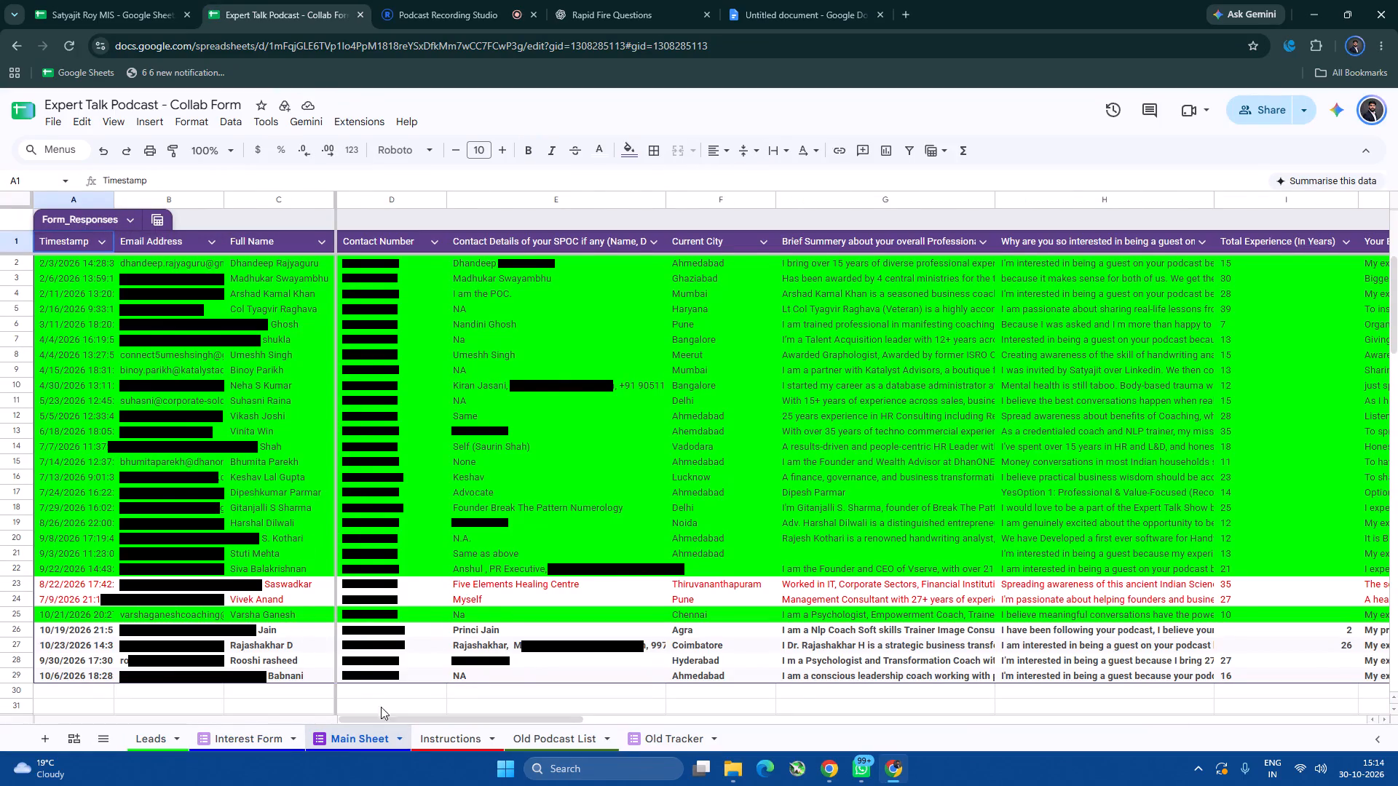
Copy the guest's full name from row 26 of the Main Sheet and replace the guest name in the notes' episode title with it.
left_click(384, 719)
left_click(280, 636)
key("ctrl+c")
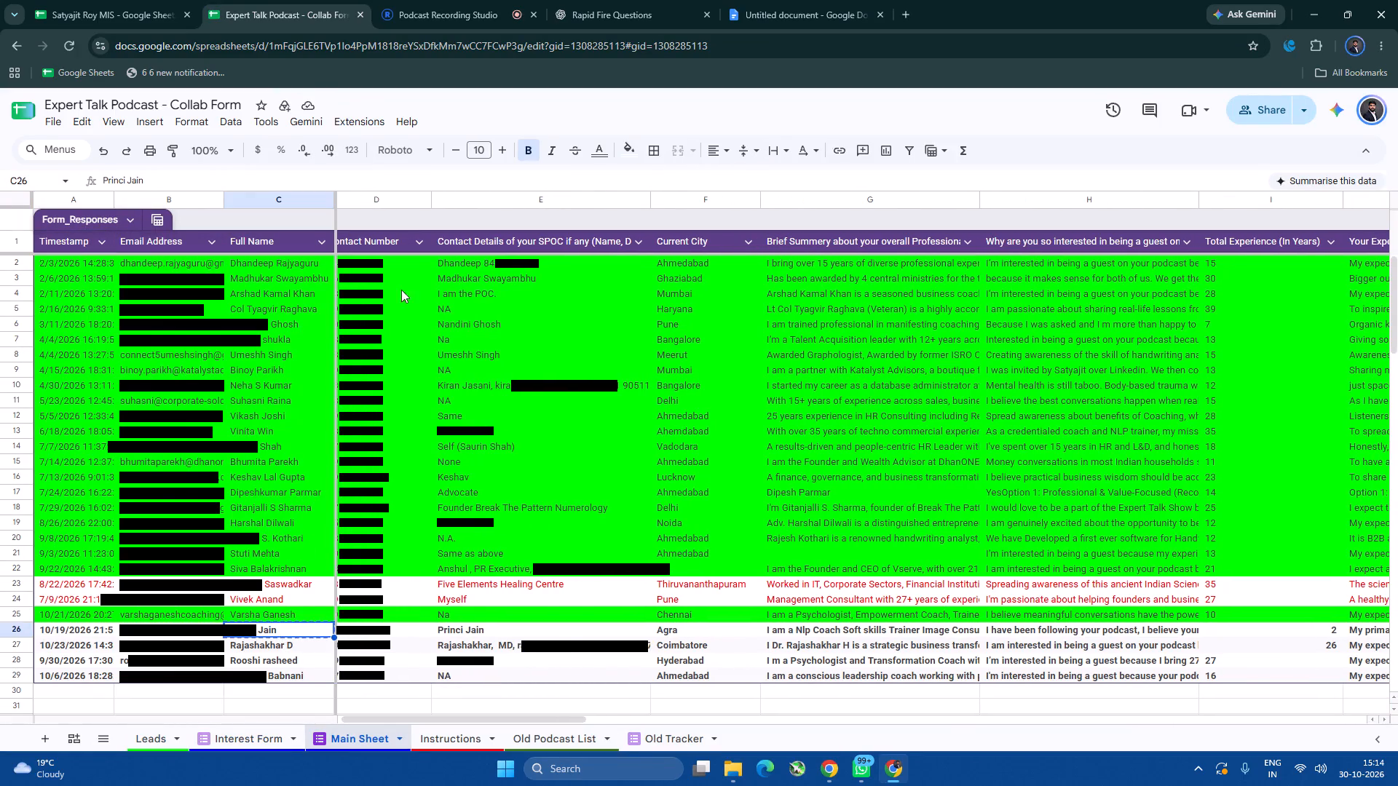
left_click(790, 0)
left_click_drag(403, 0, 417, 4)
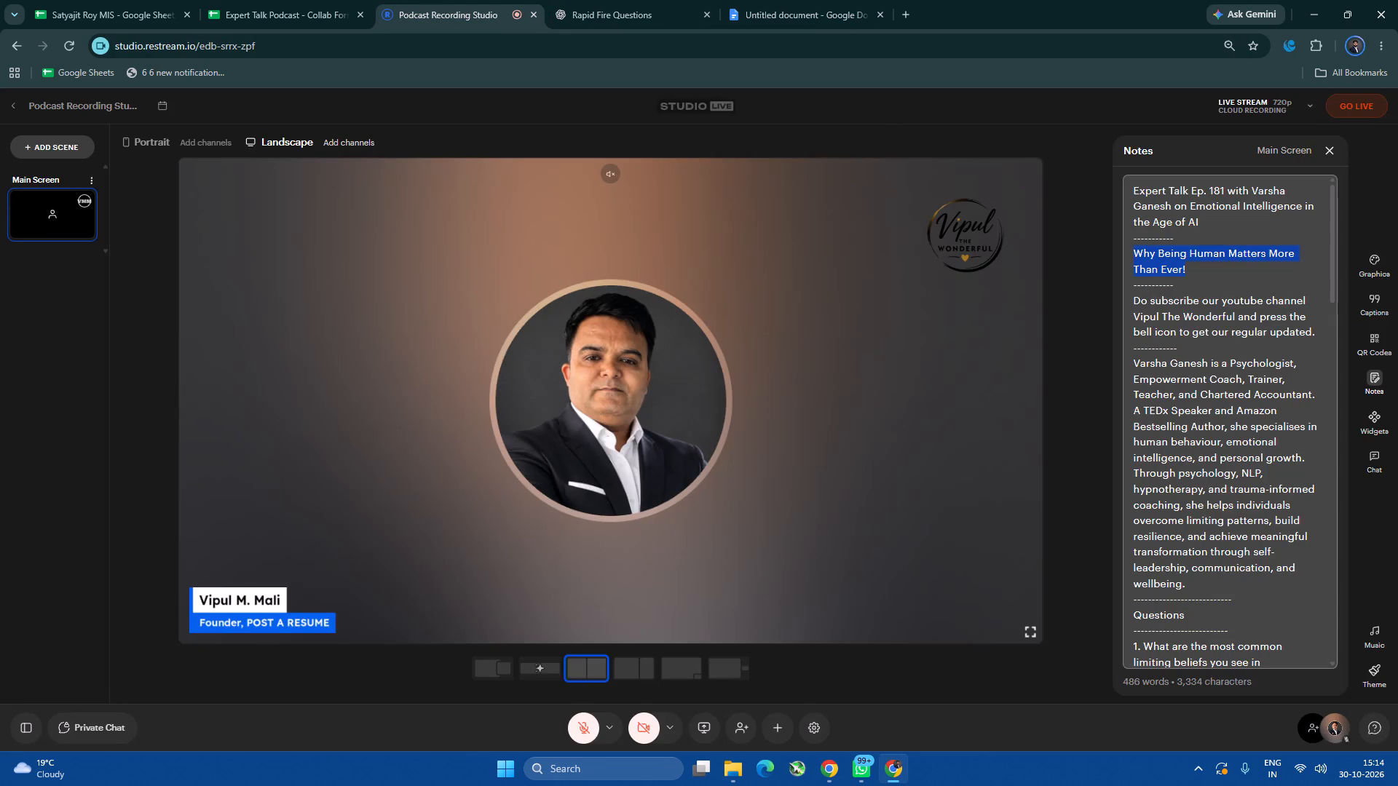
left_click_drag(1253, 190, 1169, 203)
key("ctrl+v")
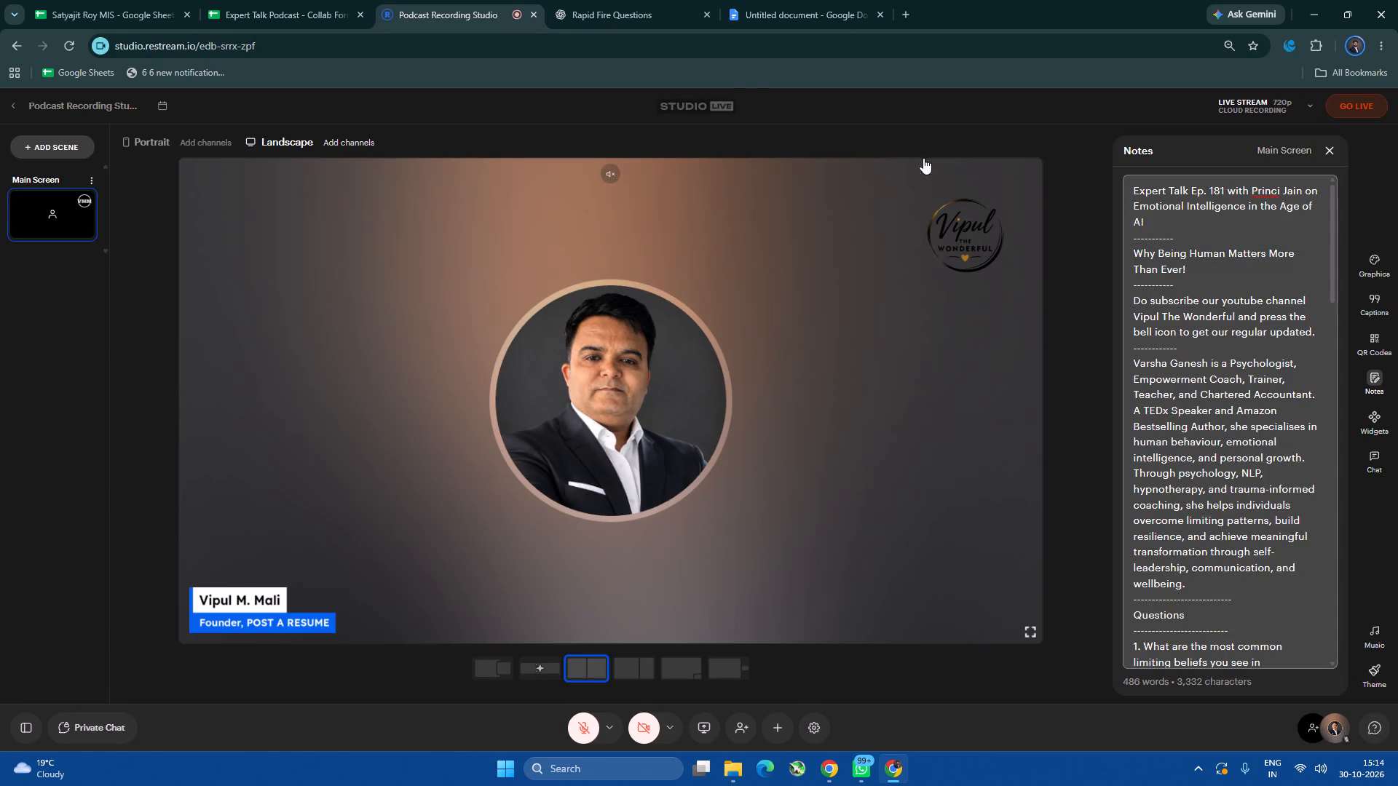
Switch to the untitled Google Docs document containing the interview questions.
left_click(732, 0)
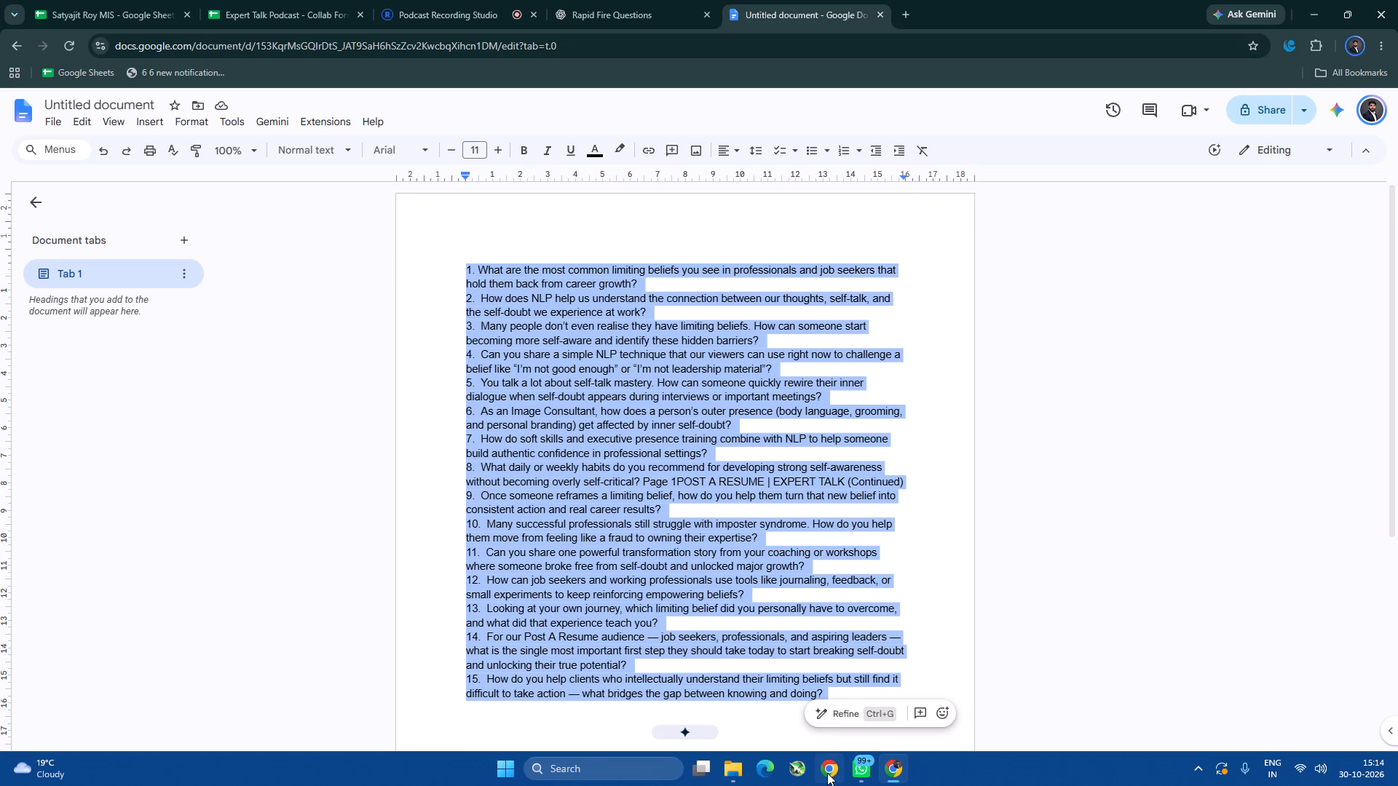
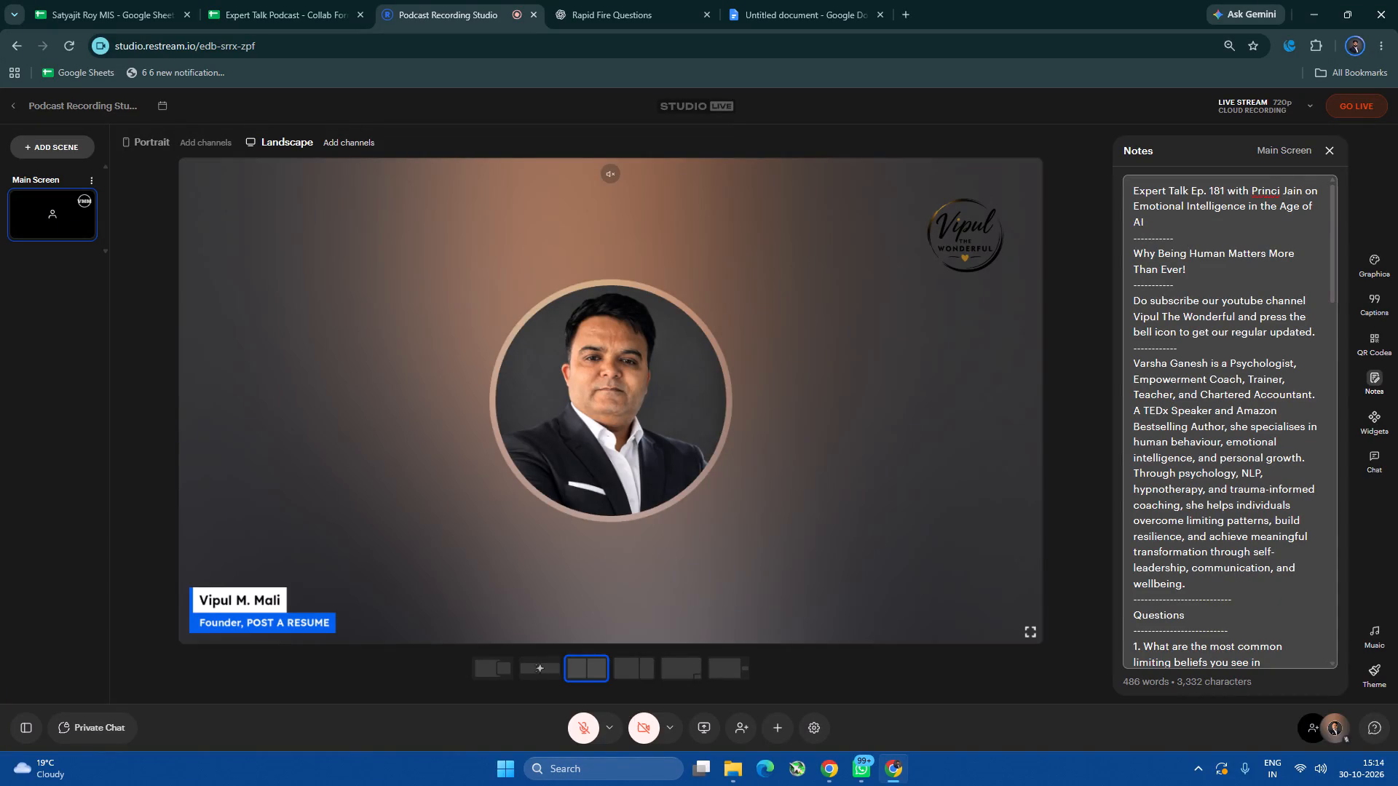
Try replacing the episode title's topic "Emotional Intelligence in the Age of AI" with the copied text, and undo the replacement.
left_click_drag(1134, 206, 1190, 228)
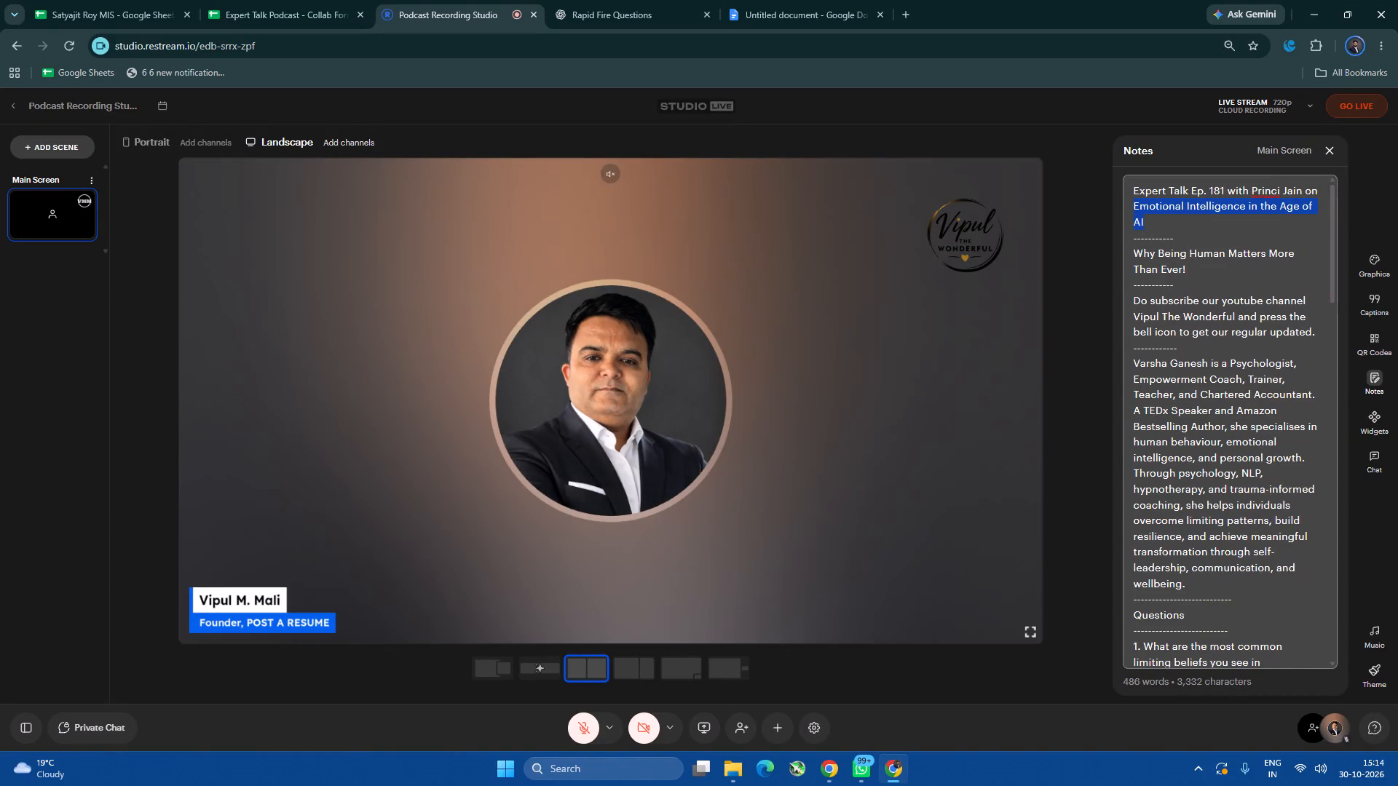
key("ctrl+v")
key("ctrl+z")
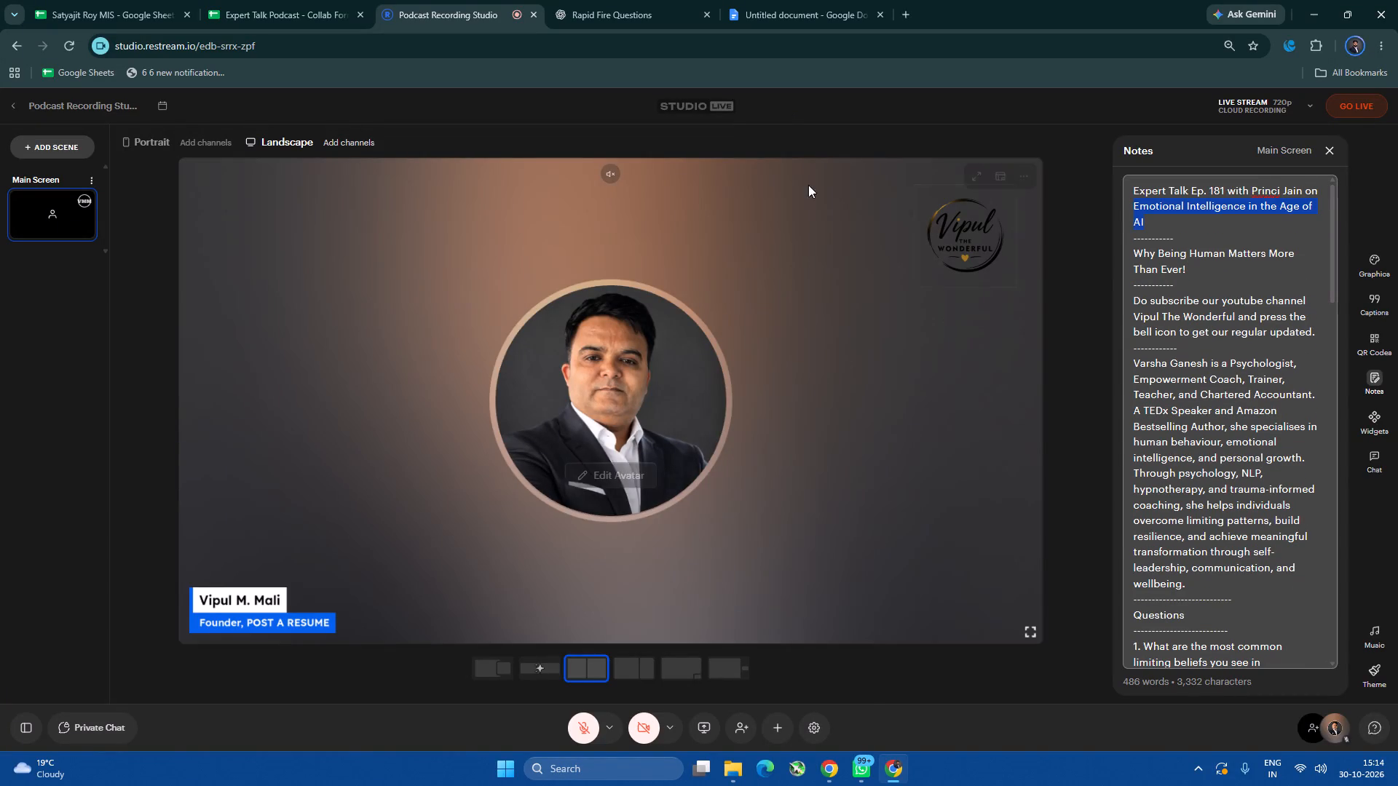
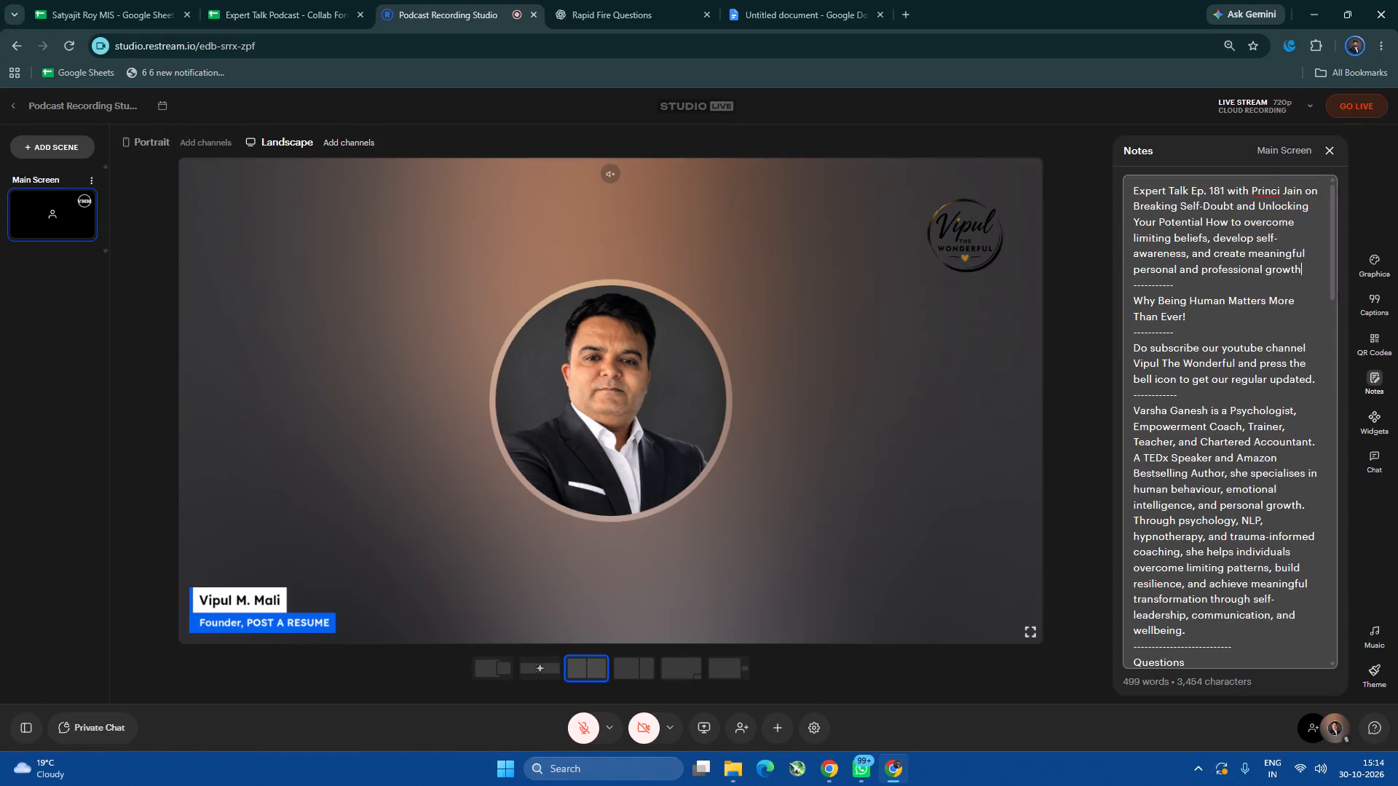
In the notes, move "How to overcome limiting beliefs… professional growth" from the title into the topic section, replacing "Why Being Human Matters More Than Ever!".
left_click_drag(1207, 222, 1307, 270)
key("ctrl+x")
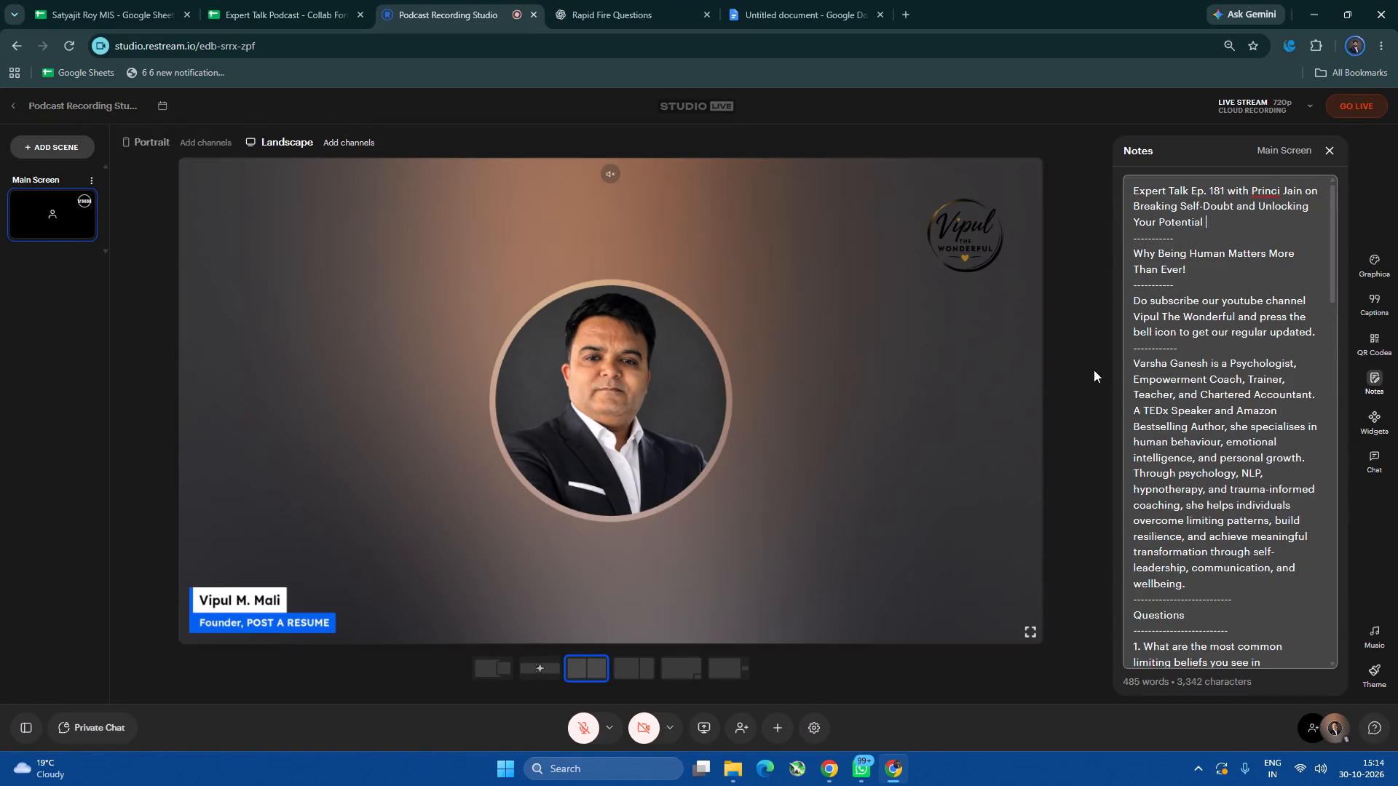
left_click_drag(1134, 250, 1204, 267)
key("ctrl+v")
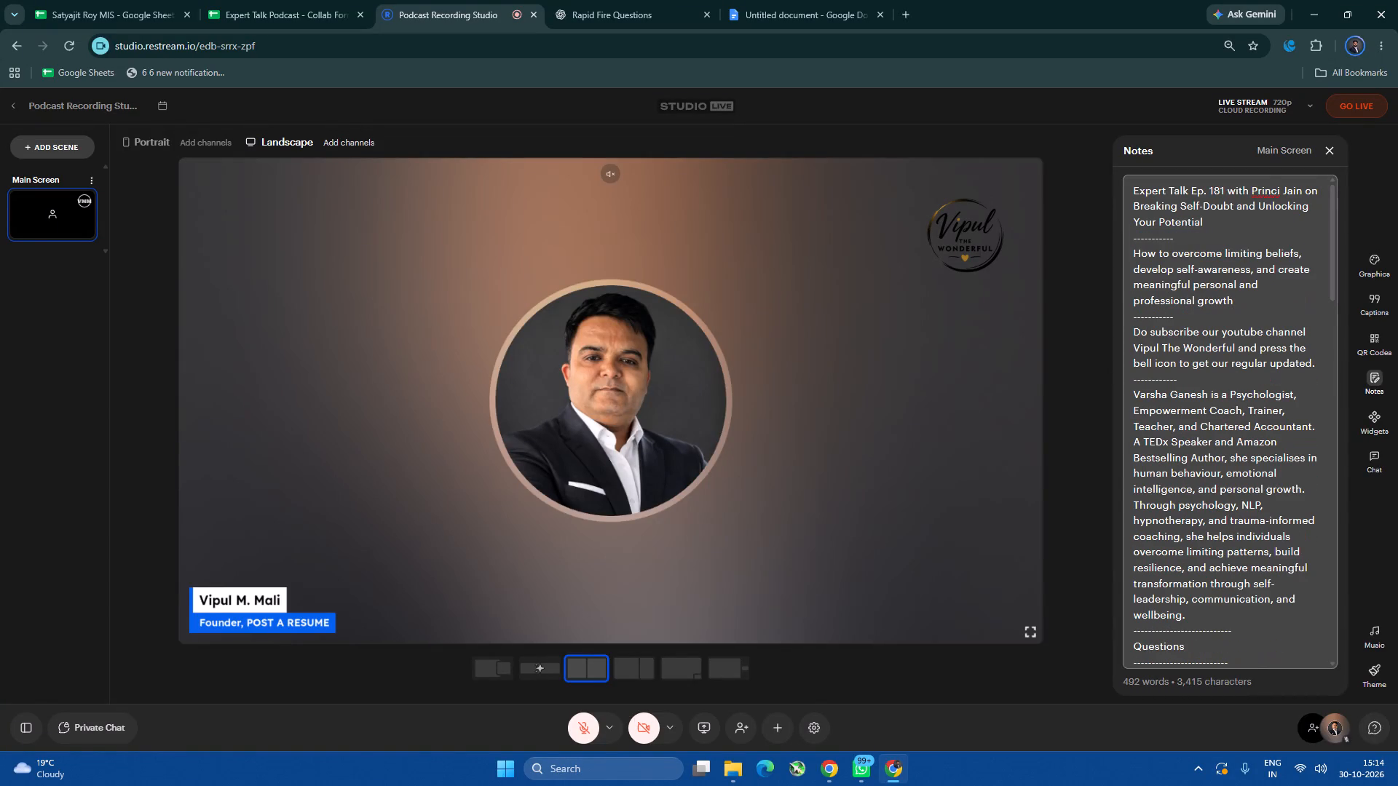
left_click(1267, 303)
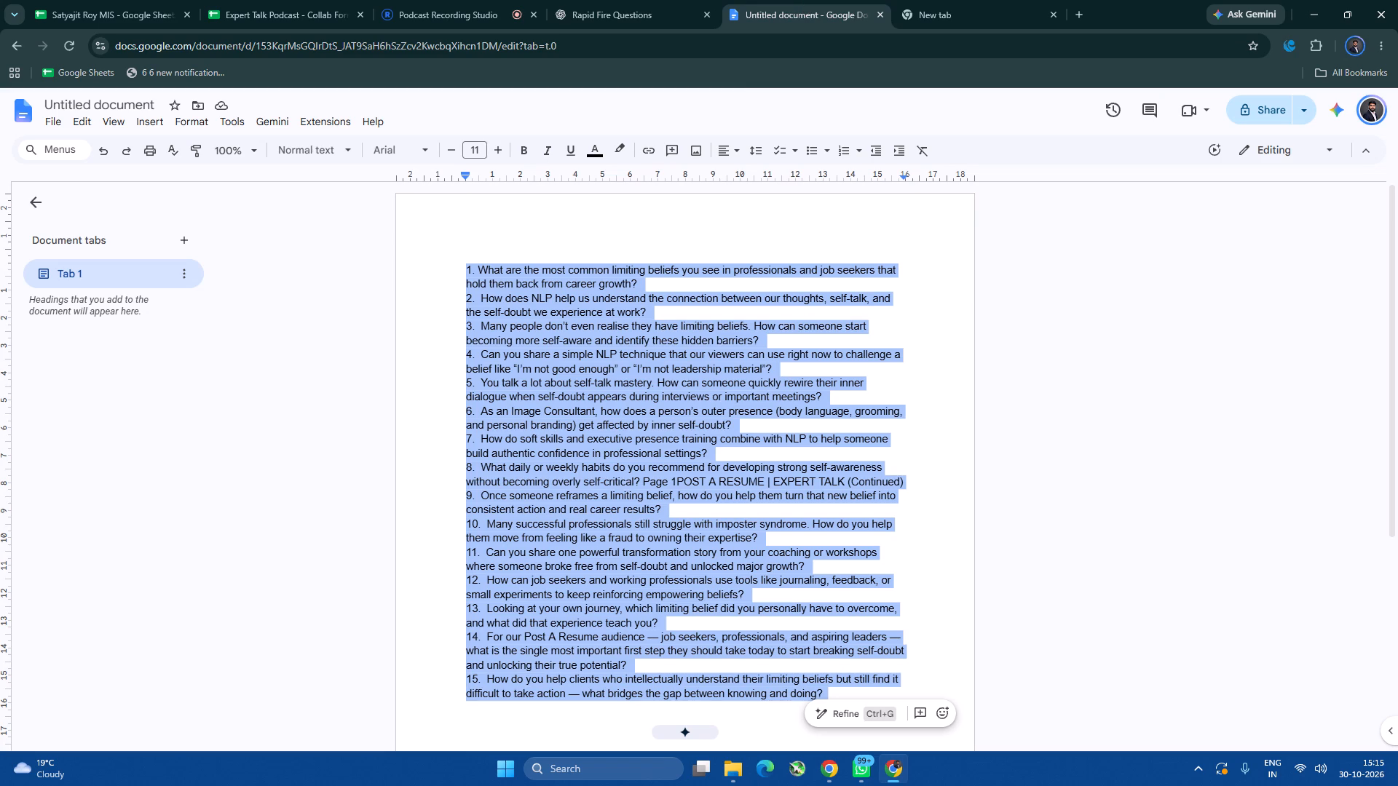
left_click(439, 0)
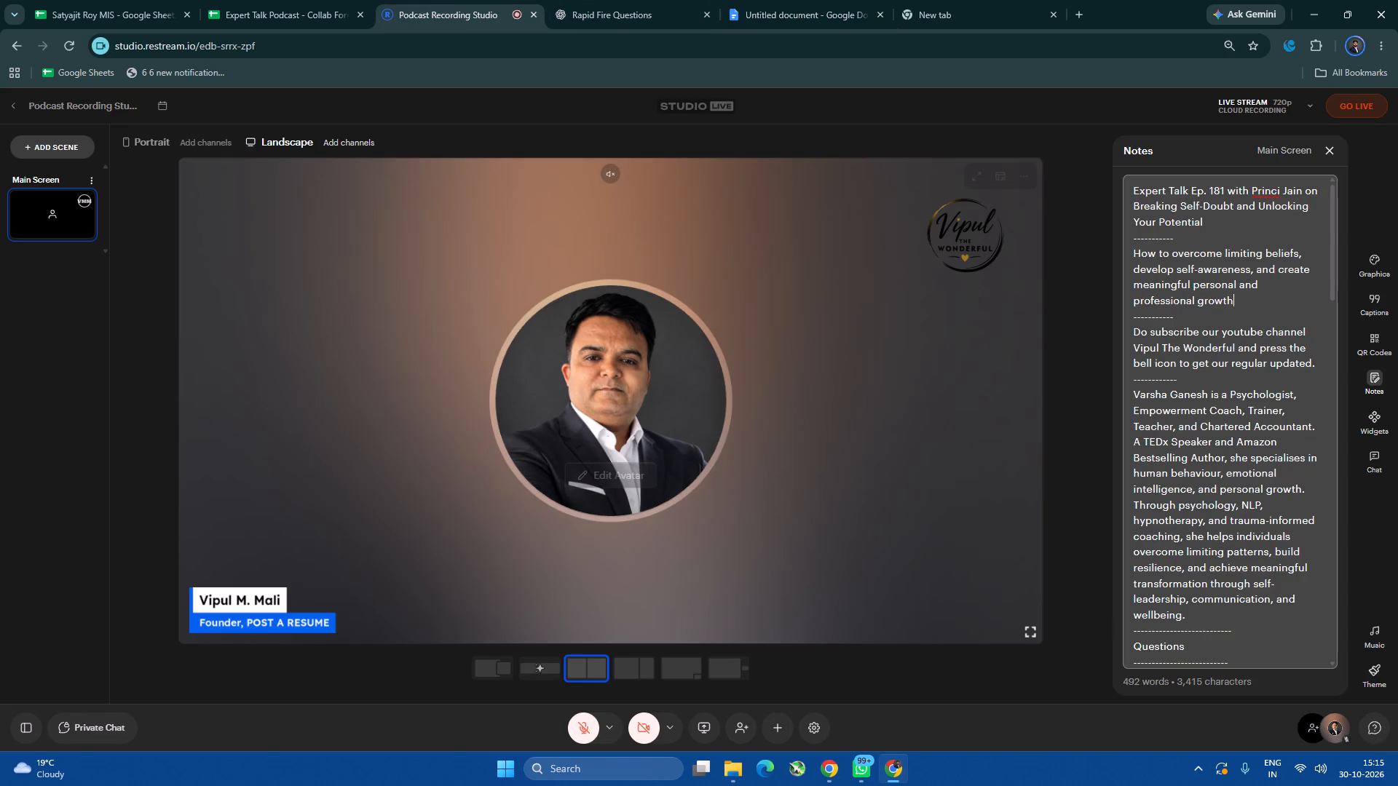
left_click_drag(1135, 394, 1269, 608)
key("ctrl+v")
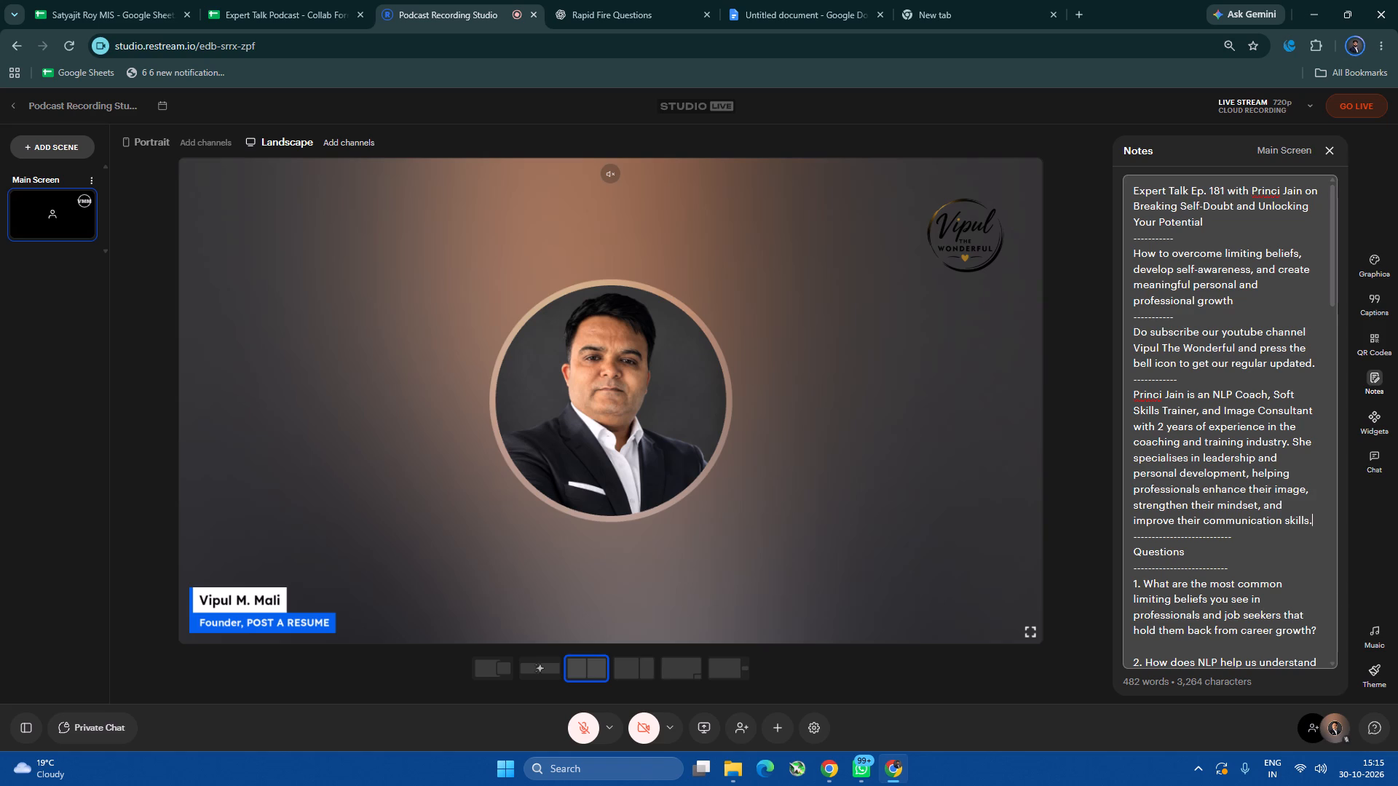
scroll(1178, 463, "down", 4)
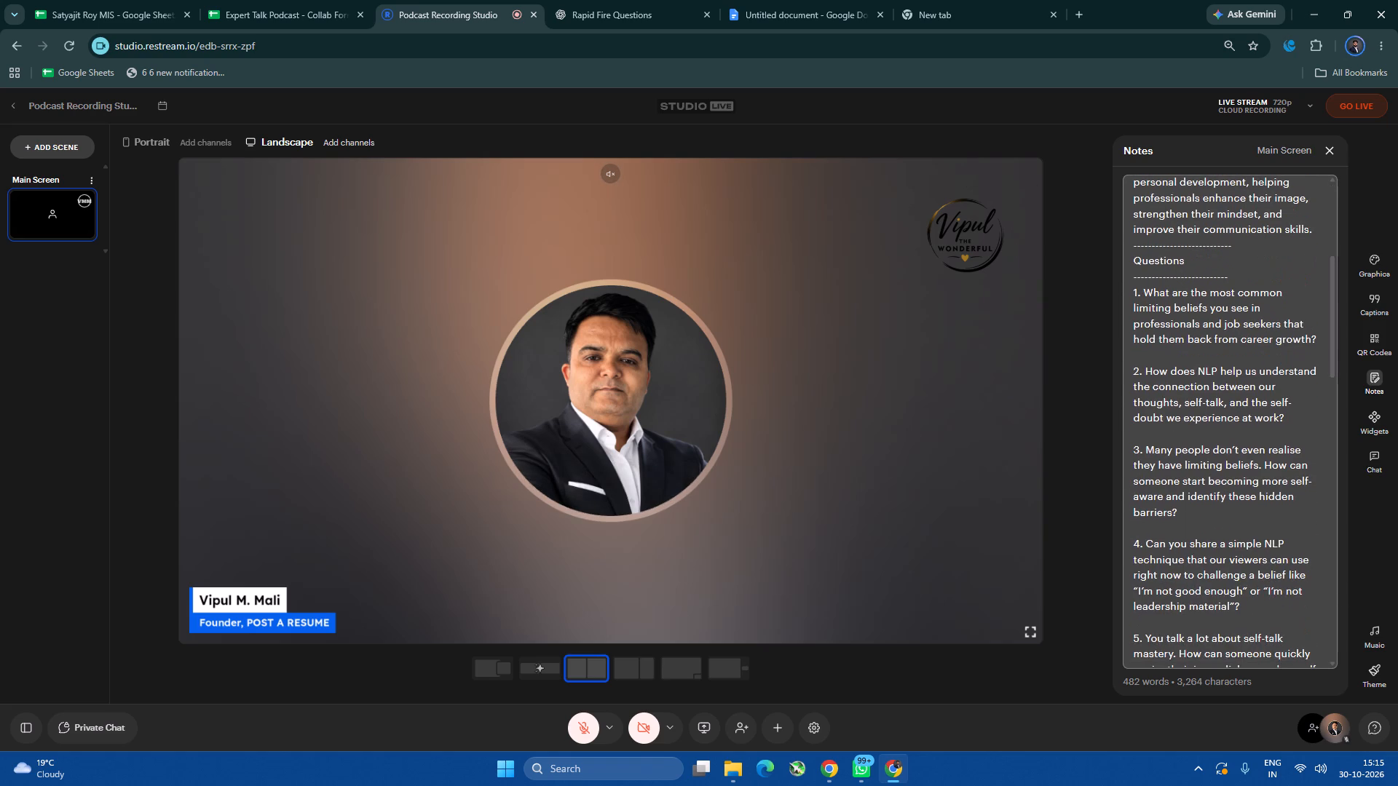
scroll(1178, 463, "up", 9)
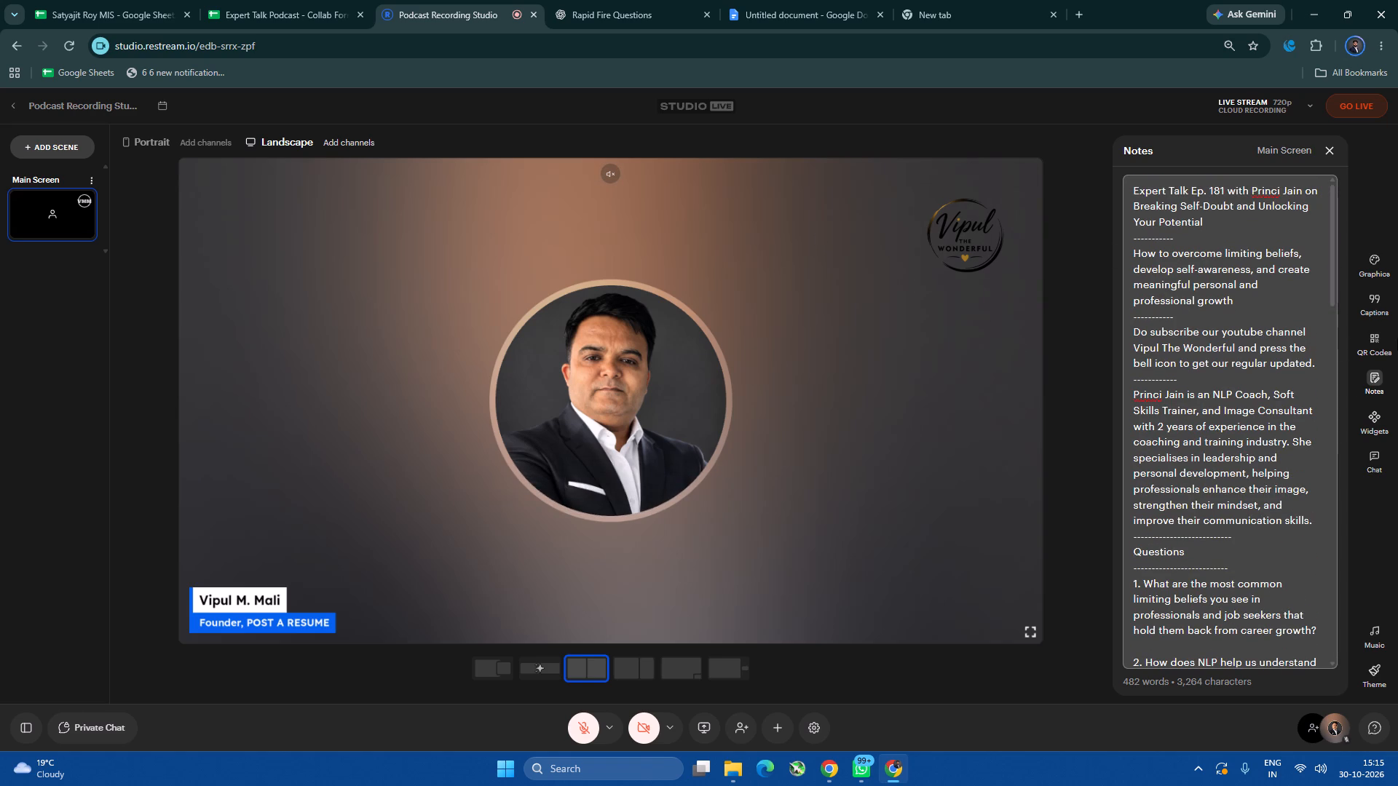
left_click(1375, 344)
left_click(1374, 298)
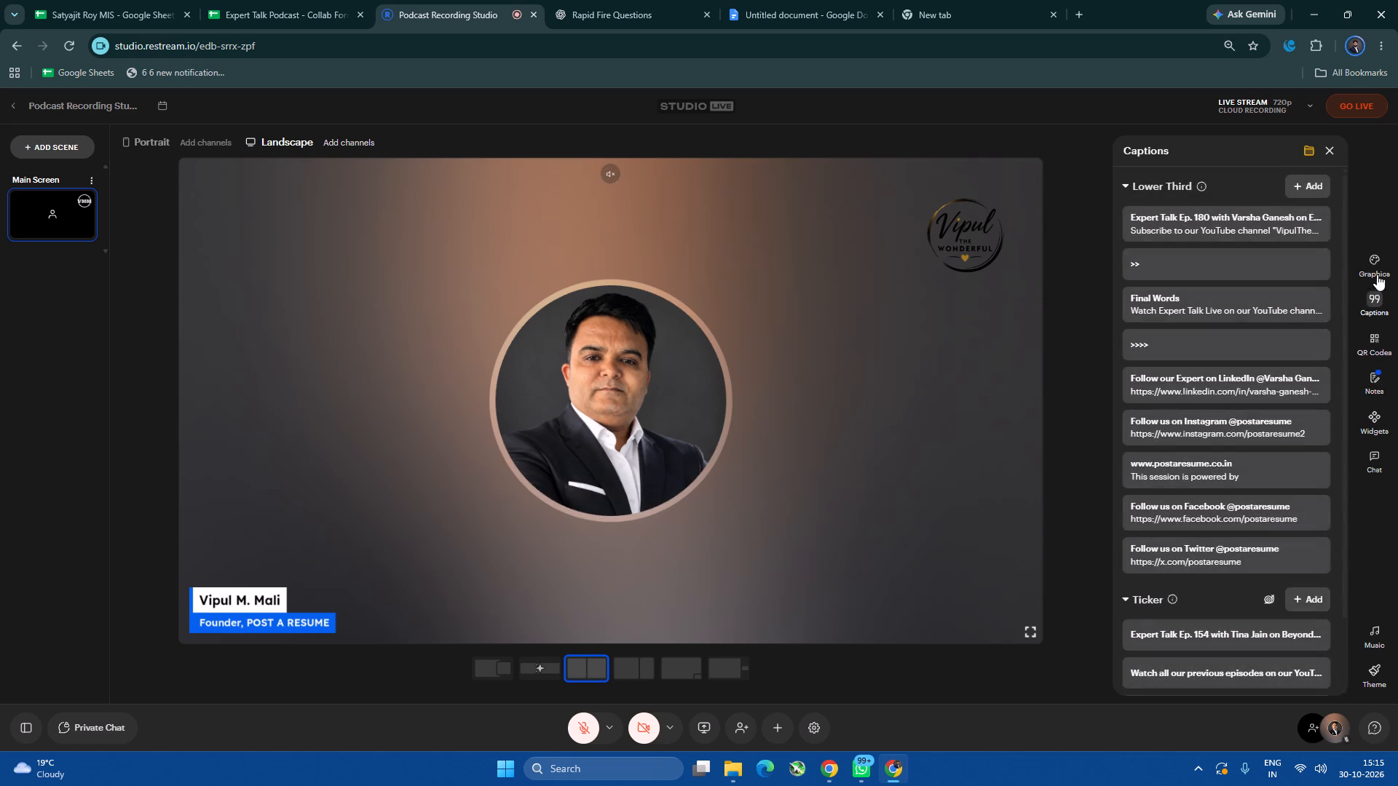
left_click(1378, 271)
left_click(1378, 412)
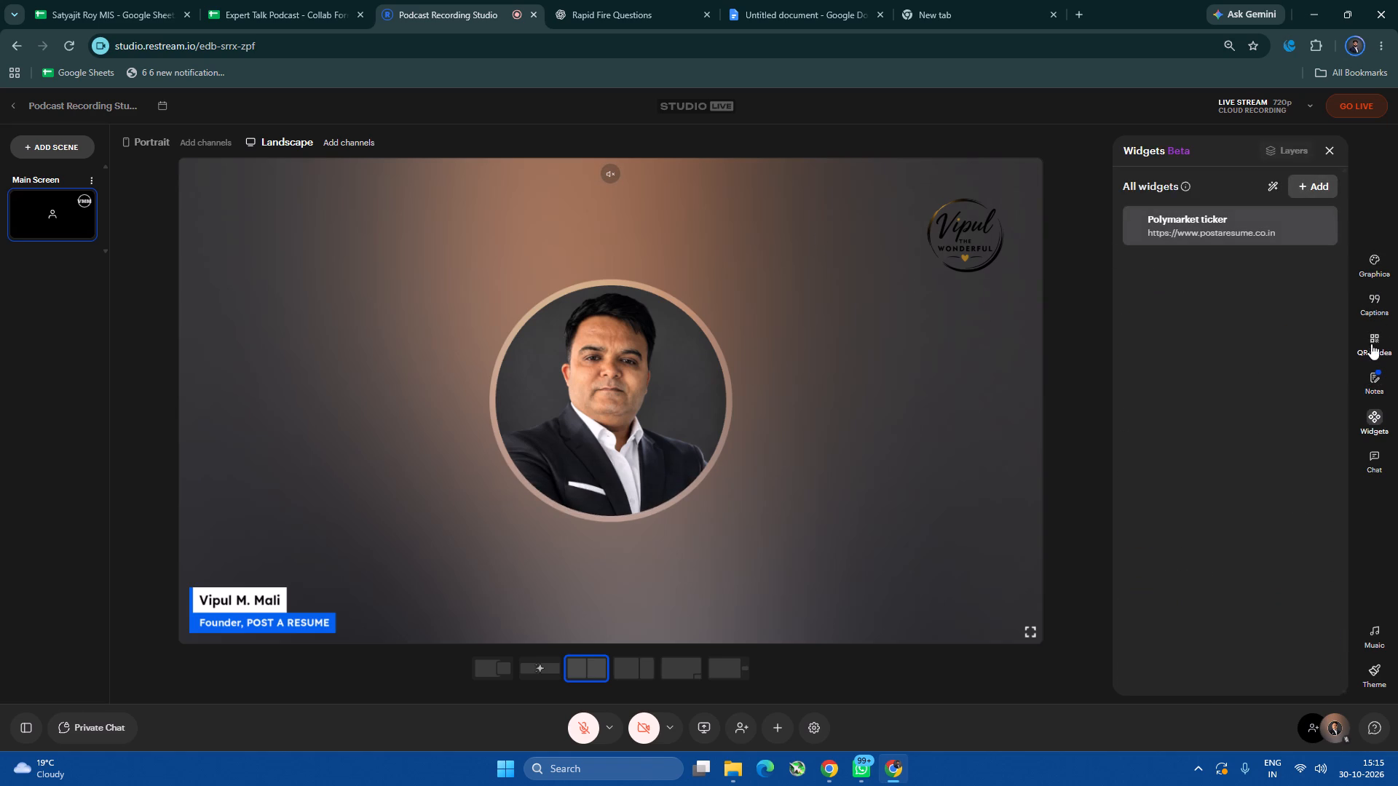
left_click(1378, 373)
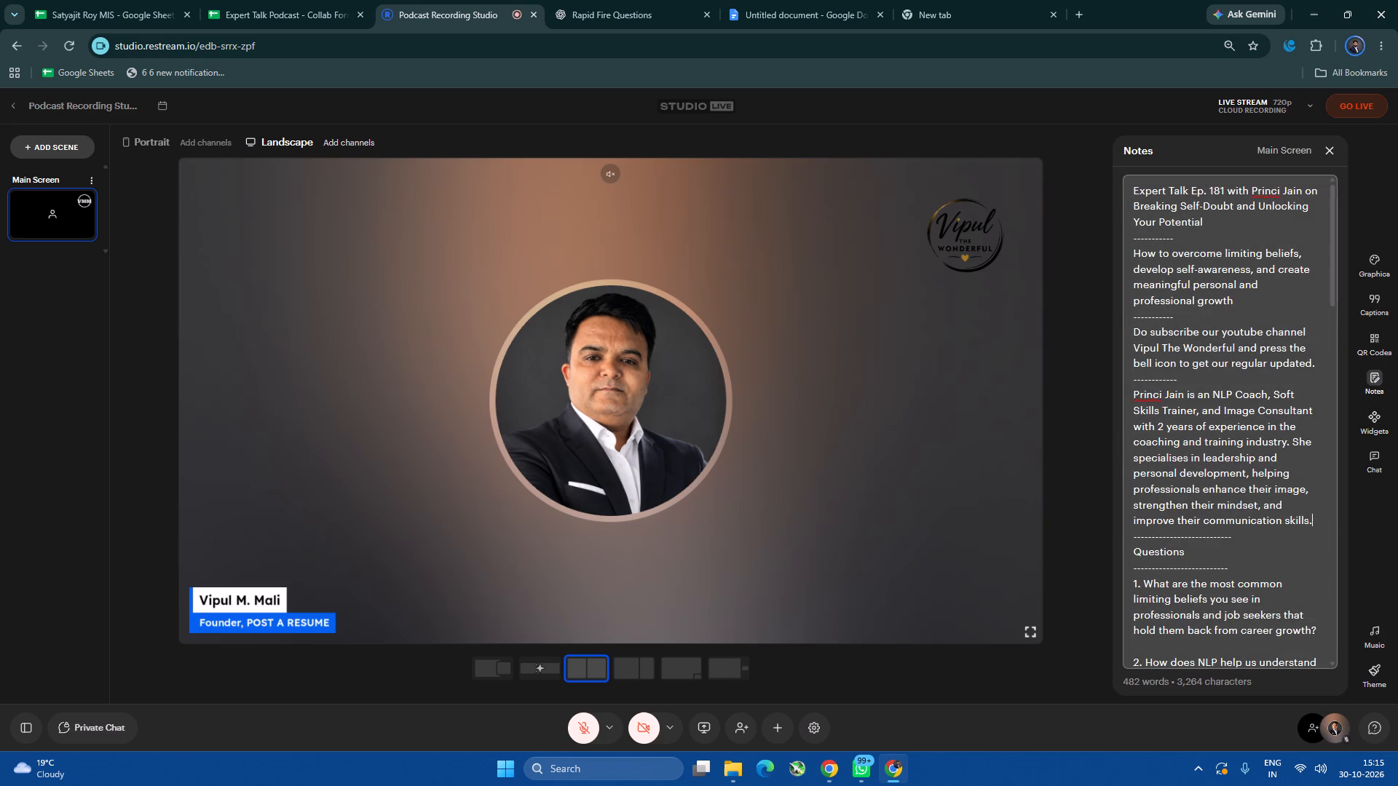
Replace the title text of the Ep. 180 lower-third caption with the Ep. 181 title and topic copied from the notes.
left_click_drag(1134, 189, 1252, 304)
key("ctrl+c")
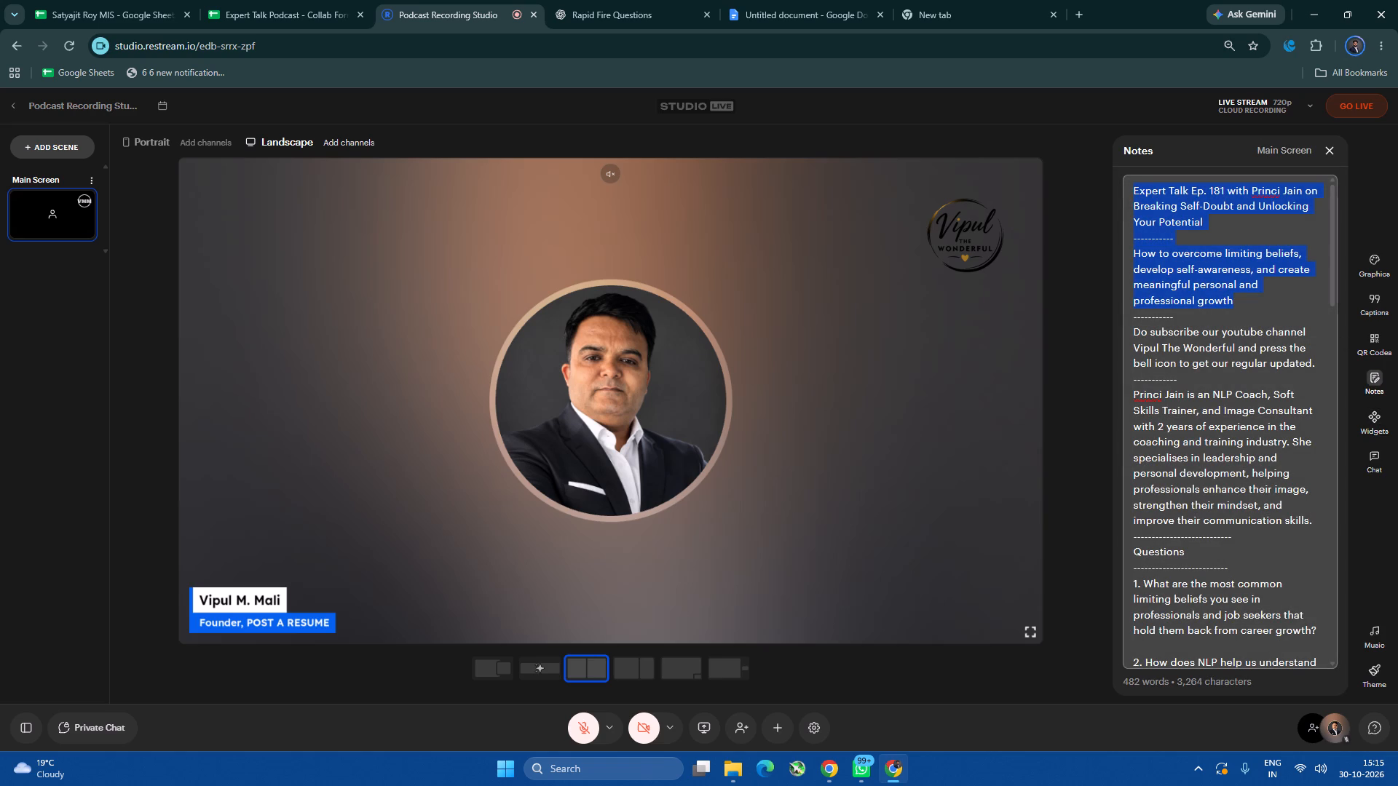
left_click(1367, 306)
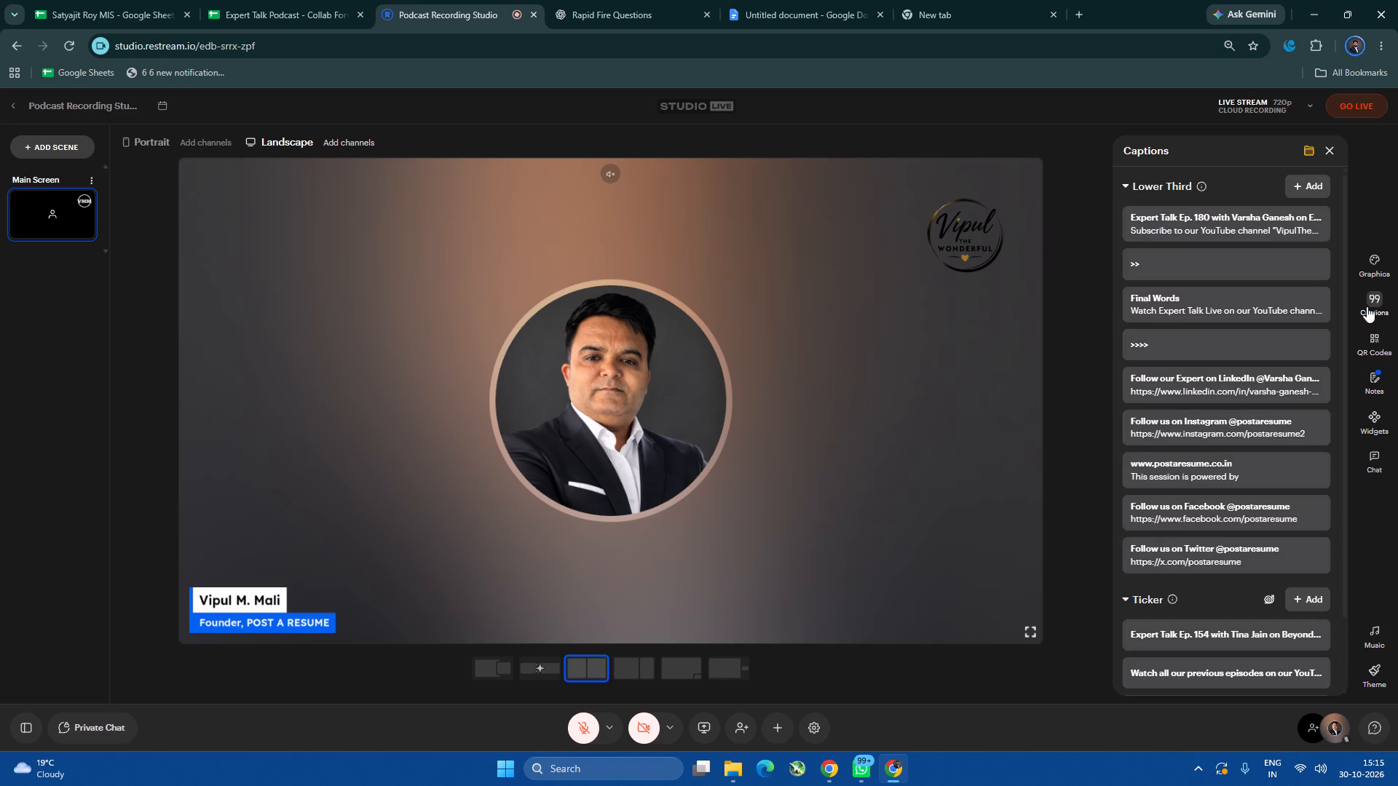
left_click(1277, 227)
left_click(1284, 226)
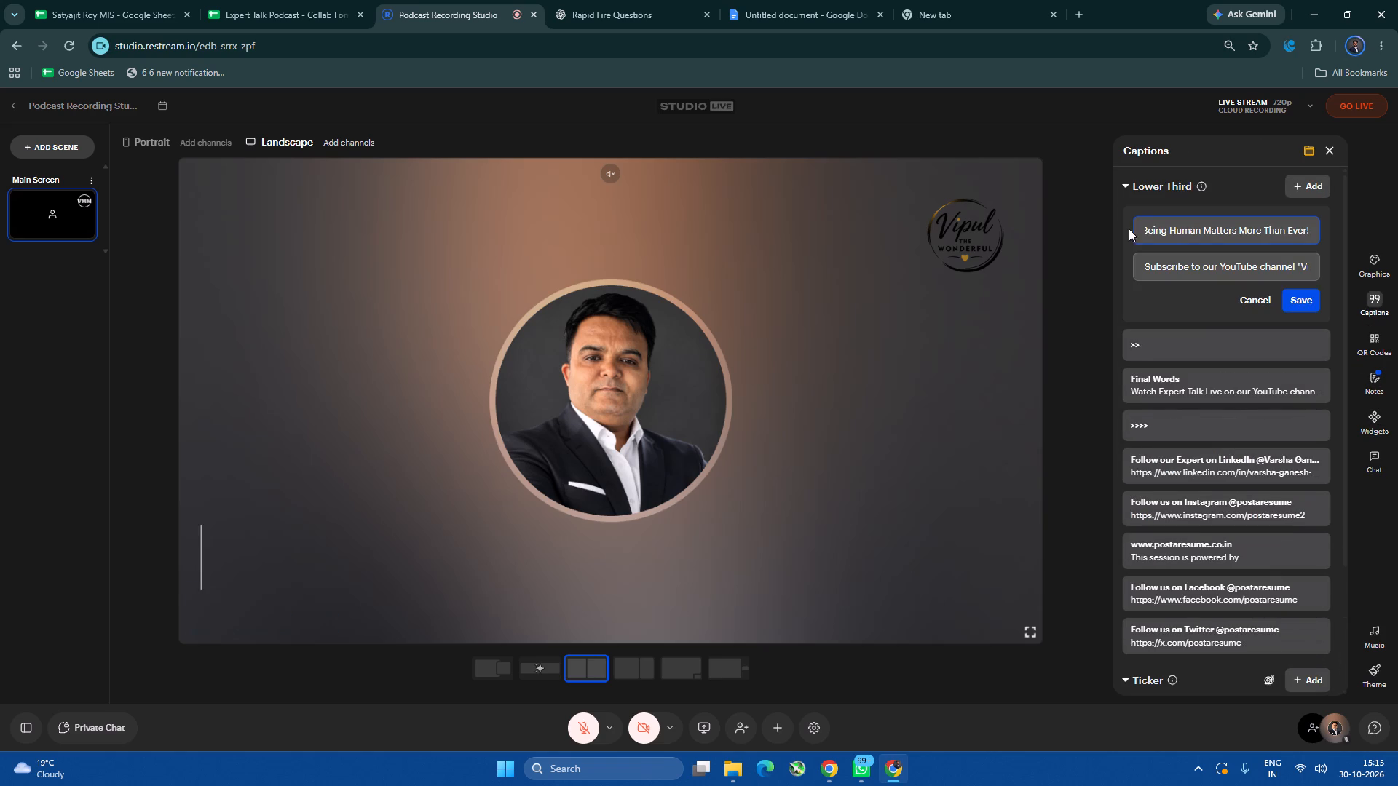
left_click(1162, 223)
key("ctrl+a")
key("ctrl+v")
Replace the dashed separator after "Potential" in the caption title with a colon and save the lower third.
left_click(1182, 229)
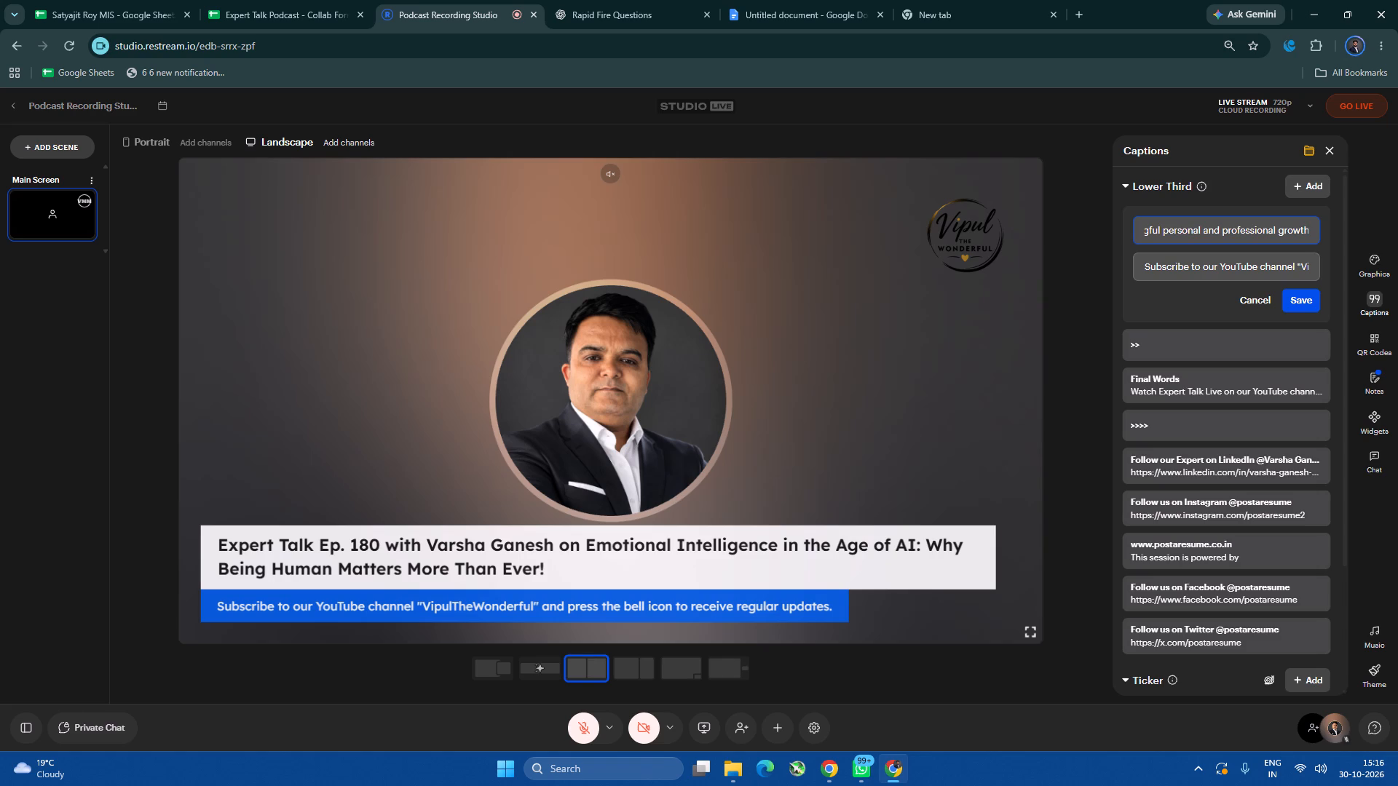
key("Left")
key("Left")
key("Left")
key("Left")
key("Left")
key("Left")
key("Left")
key("Left")
key("Left")
key("Left")
key("Left")
key("Left")
key("Left")
key("Left")
key("Left")
key("Left")
key("Left")
key("Left")
key("Left")
key("Left")
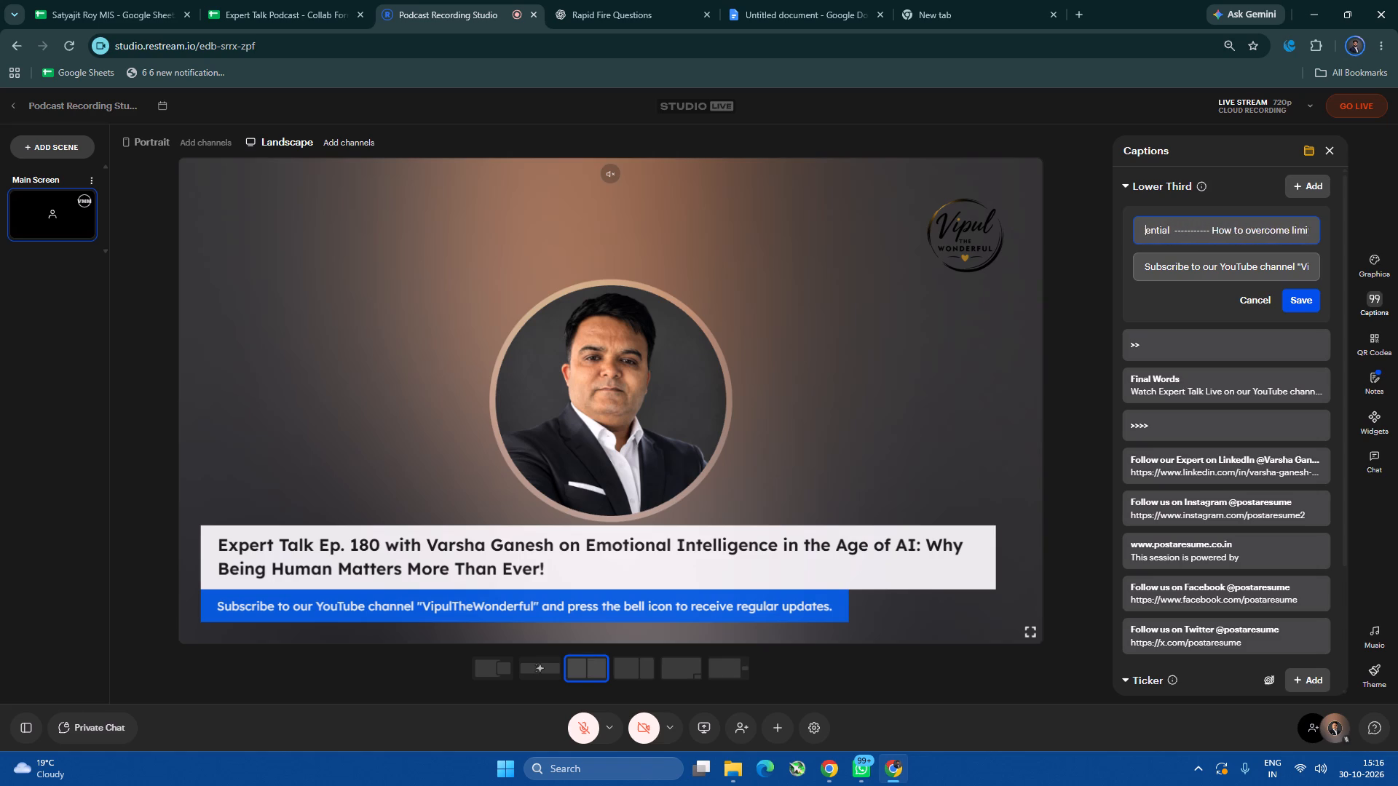
left_click_drag(1217, 228, 1182, 231)
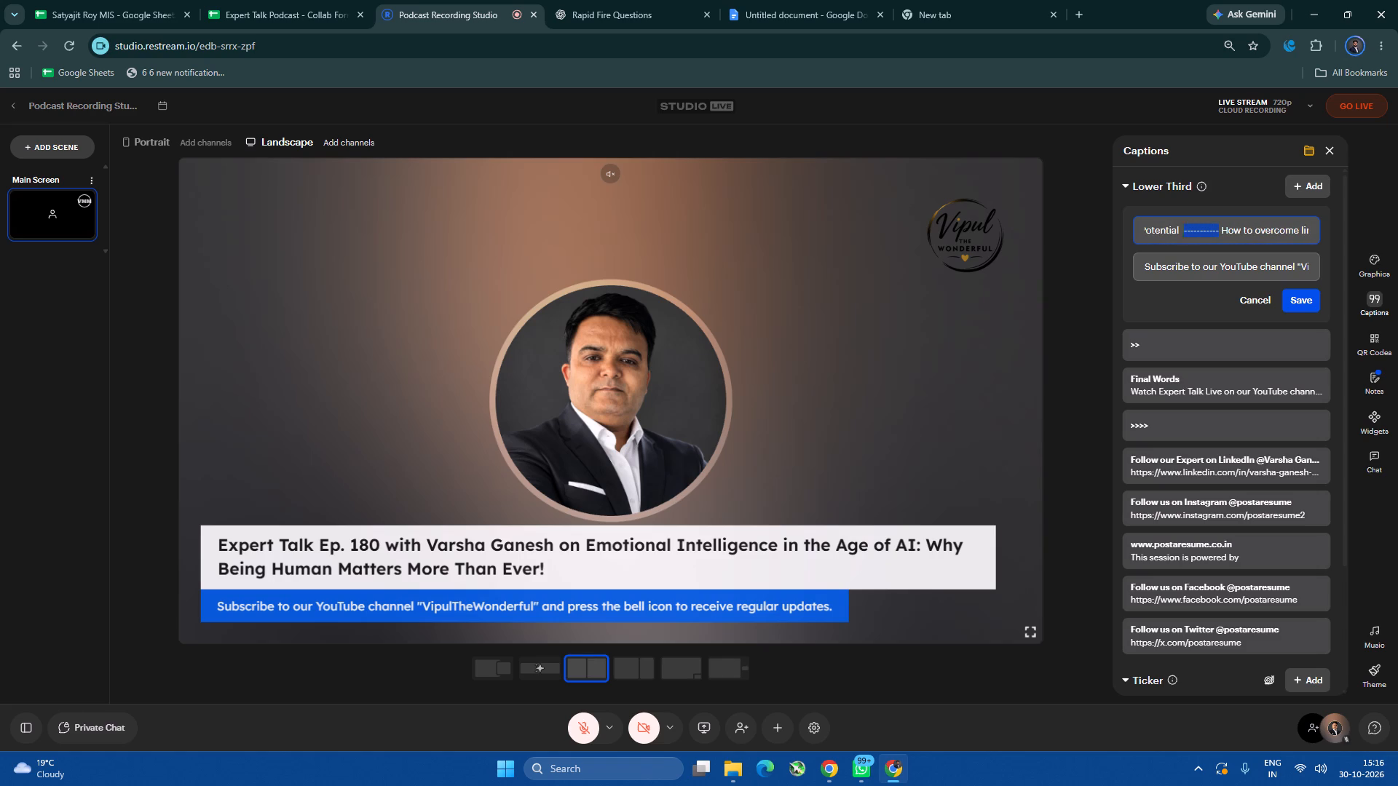
left_click_drag(1182, 231, 1183, 232)
key("BackSpace")
key("BackSpace")
key("BackSpace")
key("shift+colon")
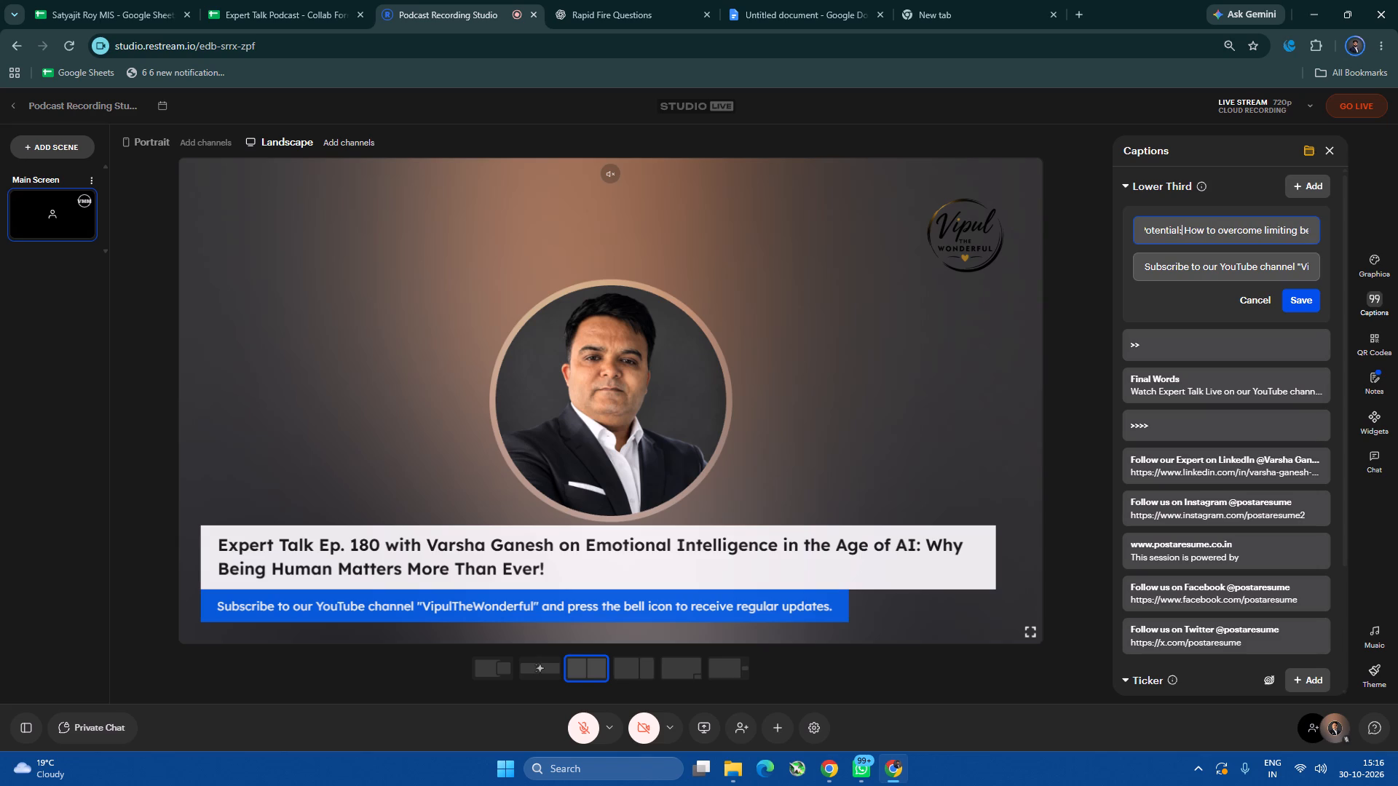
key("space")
key("BackSpace")
key("Right")
left_click(1300, 302)
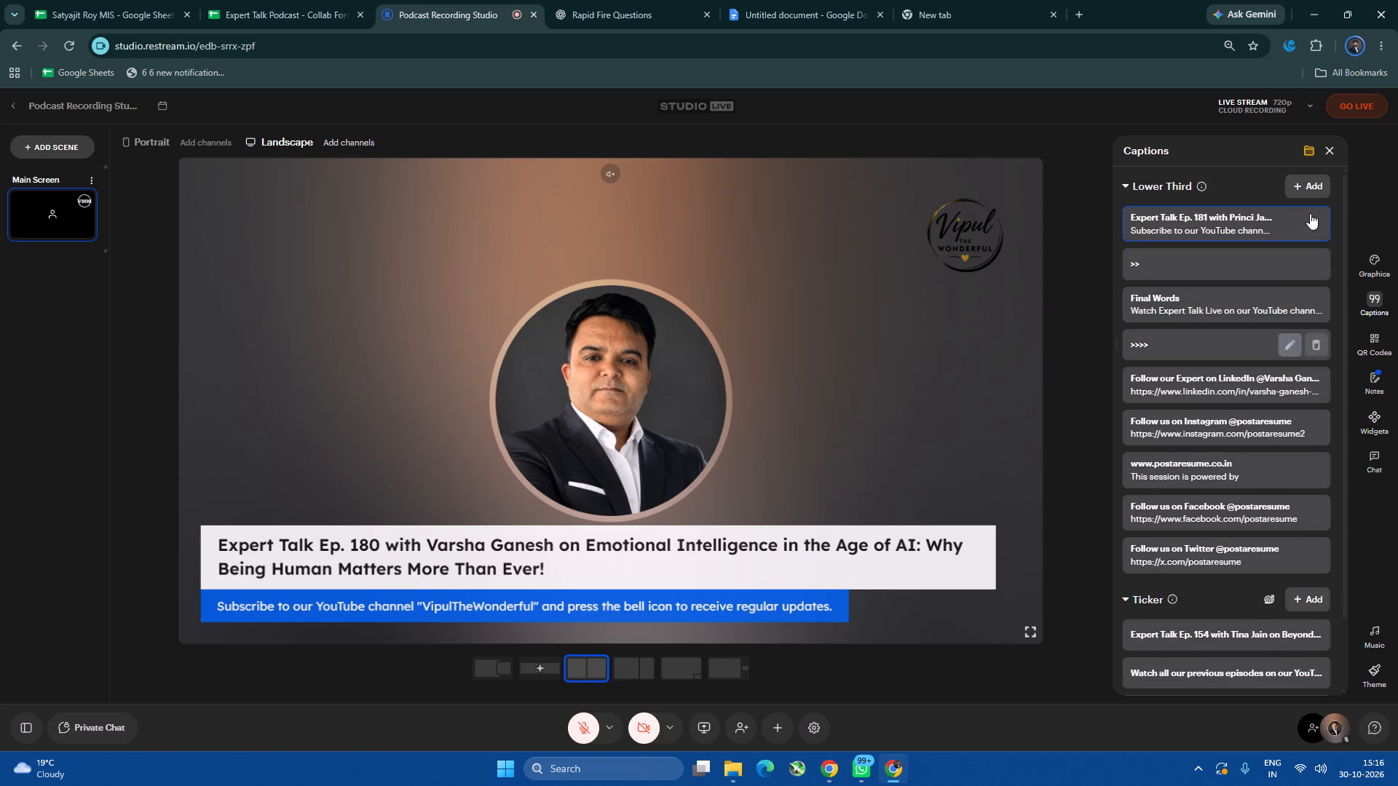
left_click(1248, 230)
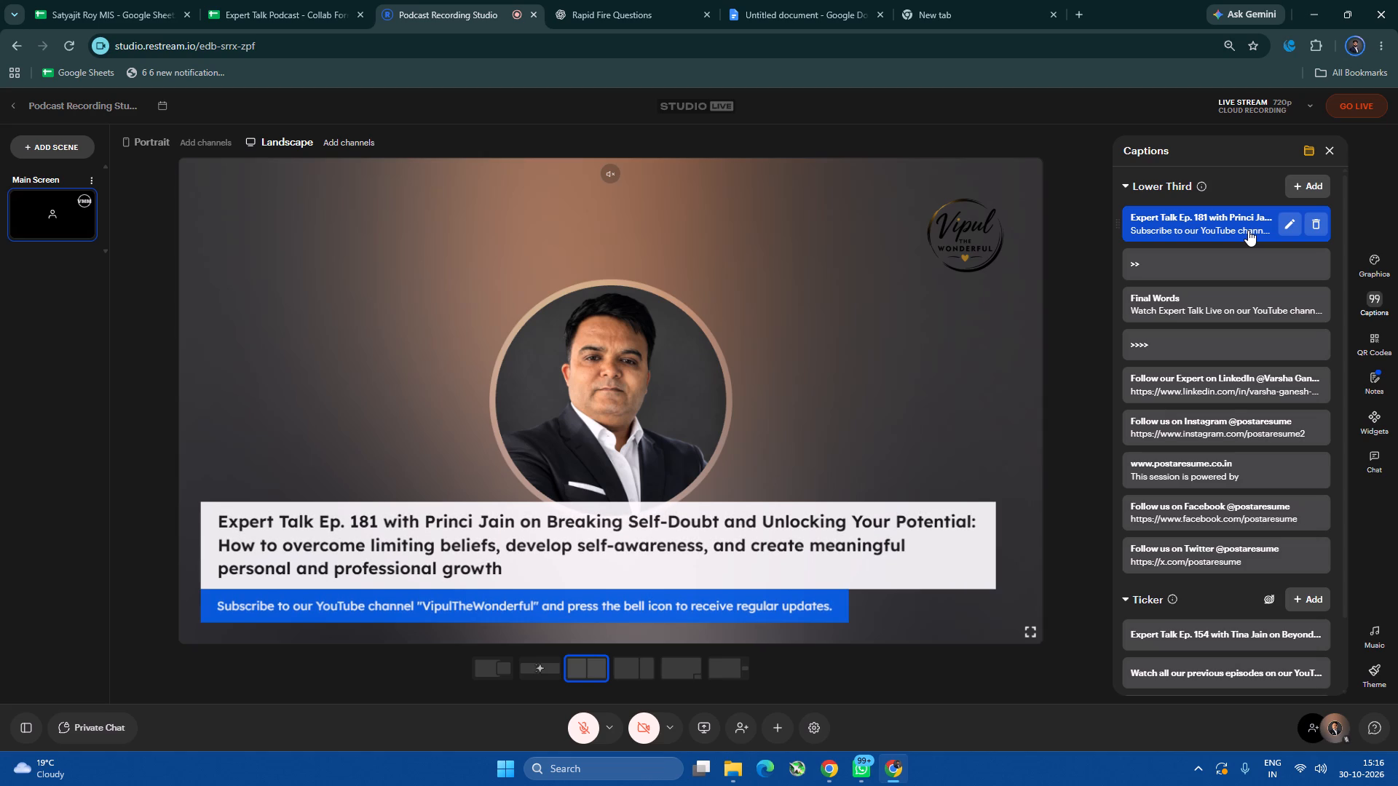
Copy the new guest's LinkedIn profile URL from row 26 of the Expert Talk Podcast - Collab Form sheet.
left_click(223, 5)
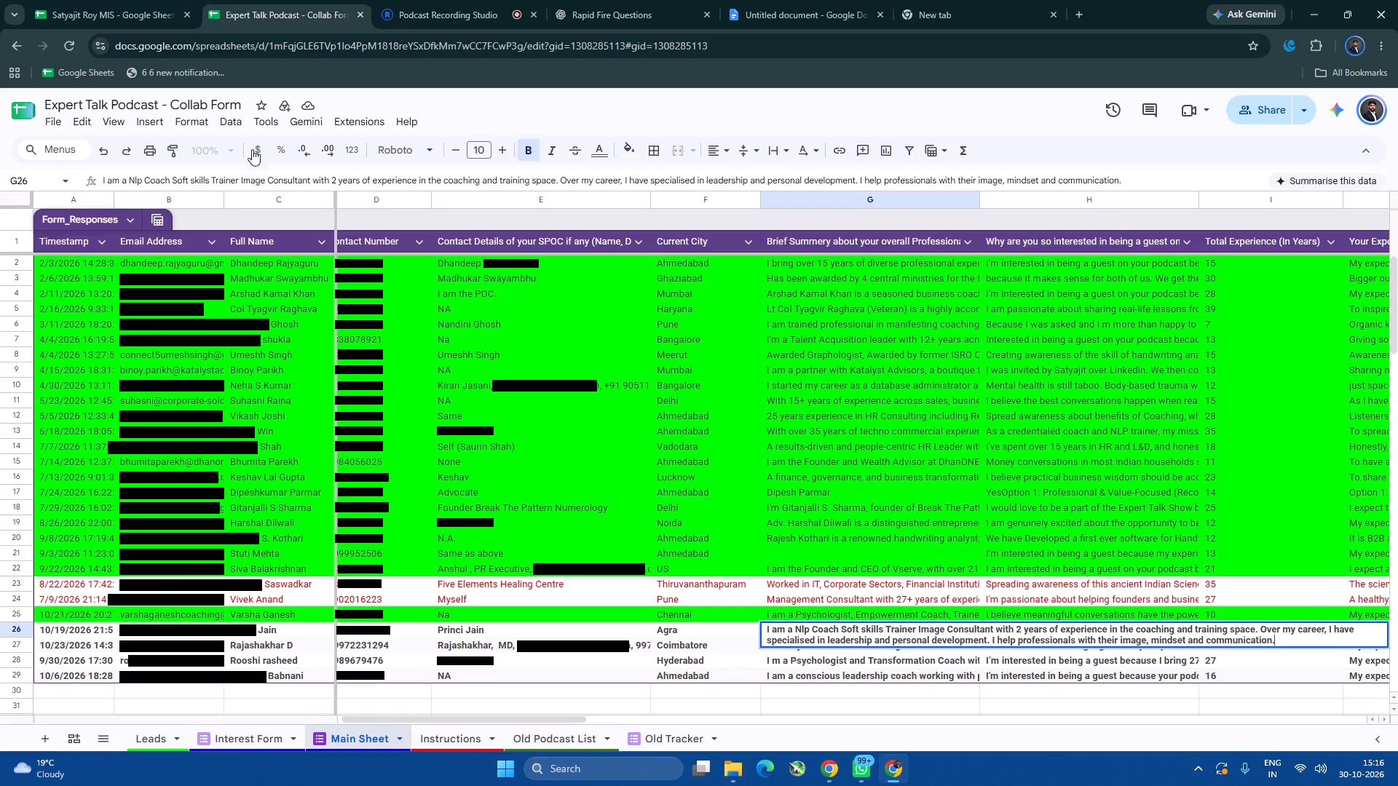
left_click_drag(440, 718, 609, 718)
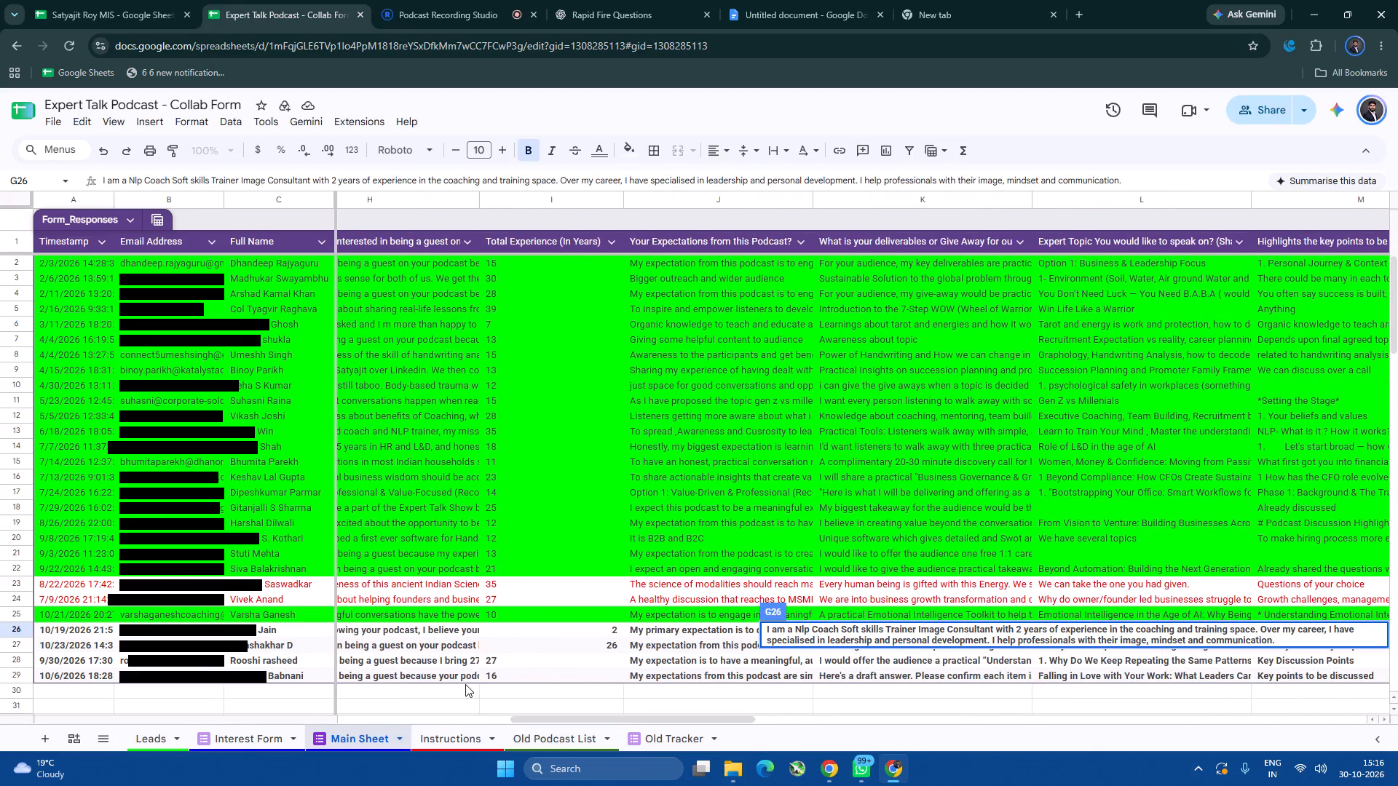
left_click(465, 684)
left_click_drag(533, 716, 776, 742)
left_click(470, 629)
key("ctrl+c")
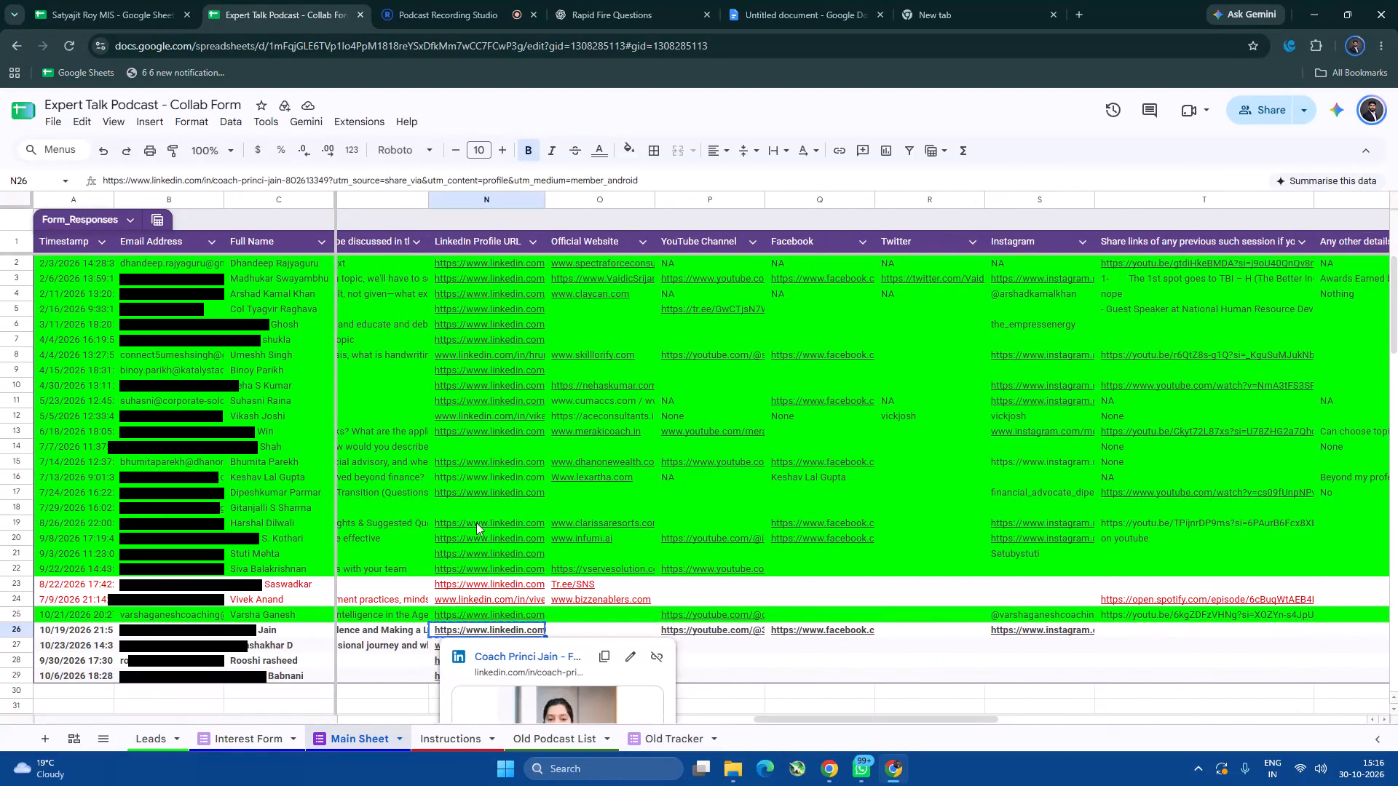
In the Restream studio, replace the link in the "Follow our Expert on LinkedIn" lower third with the copied profile URL.
left_click(991, 5)
left_click(747, 3)
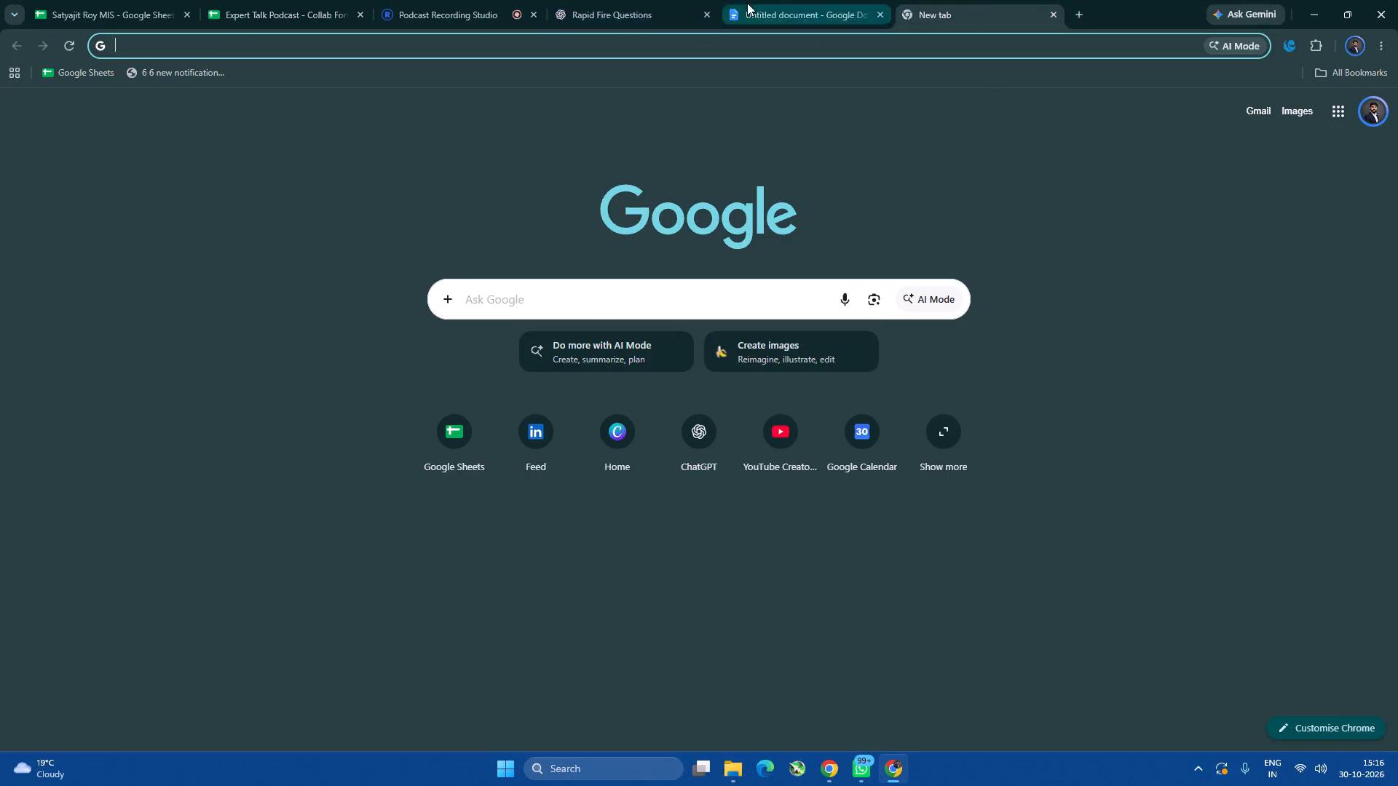
left_click(420, 1)
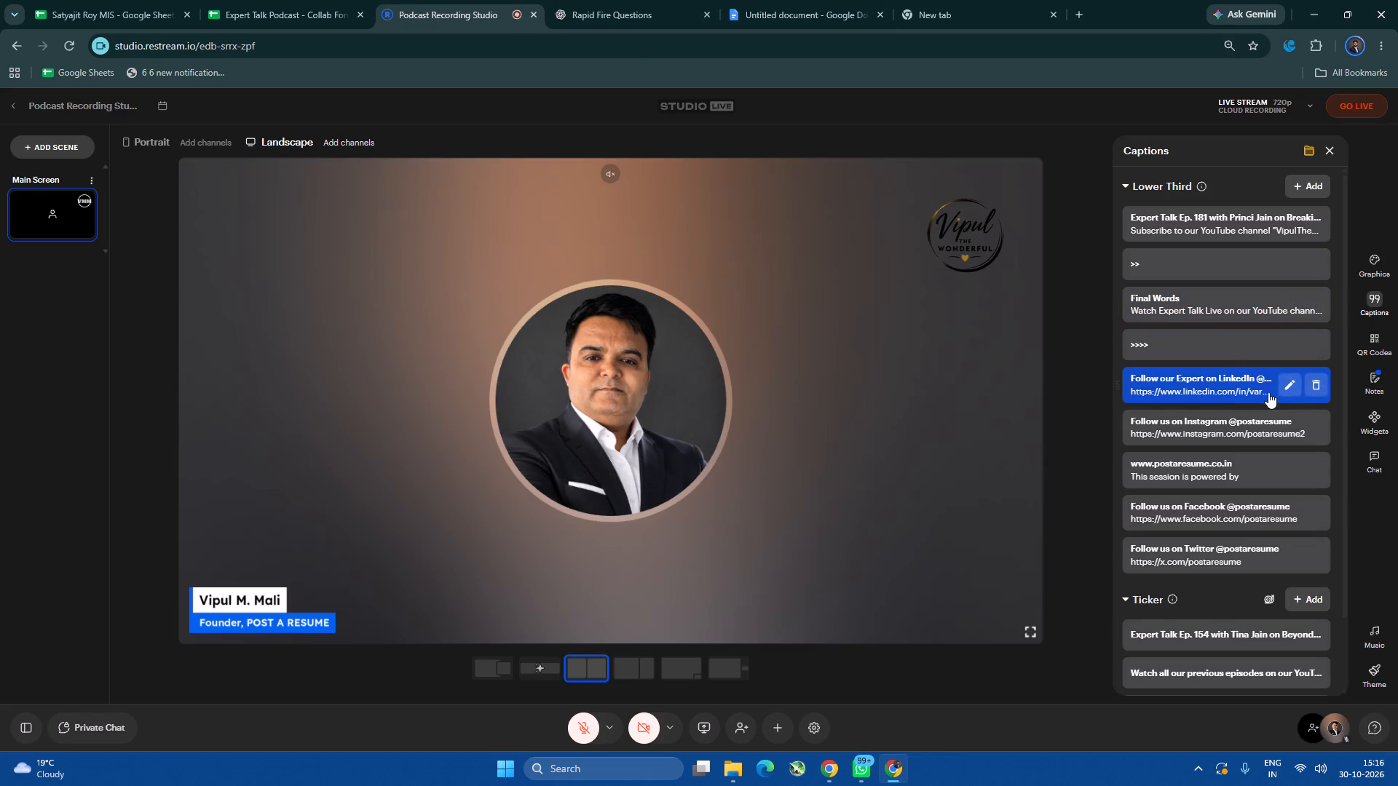
left_click(1283, 389)
left_click(1235, 423)
key("ctrl+a")
key("ctrl+v")
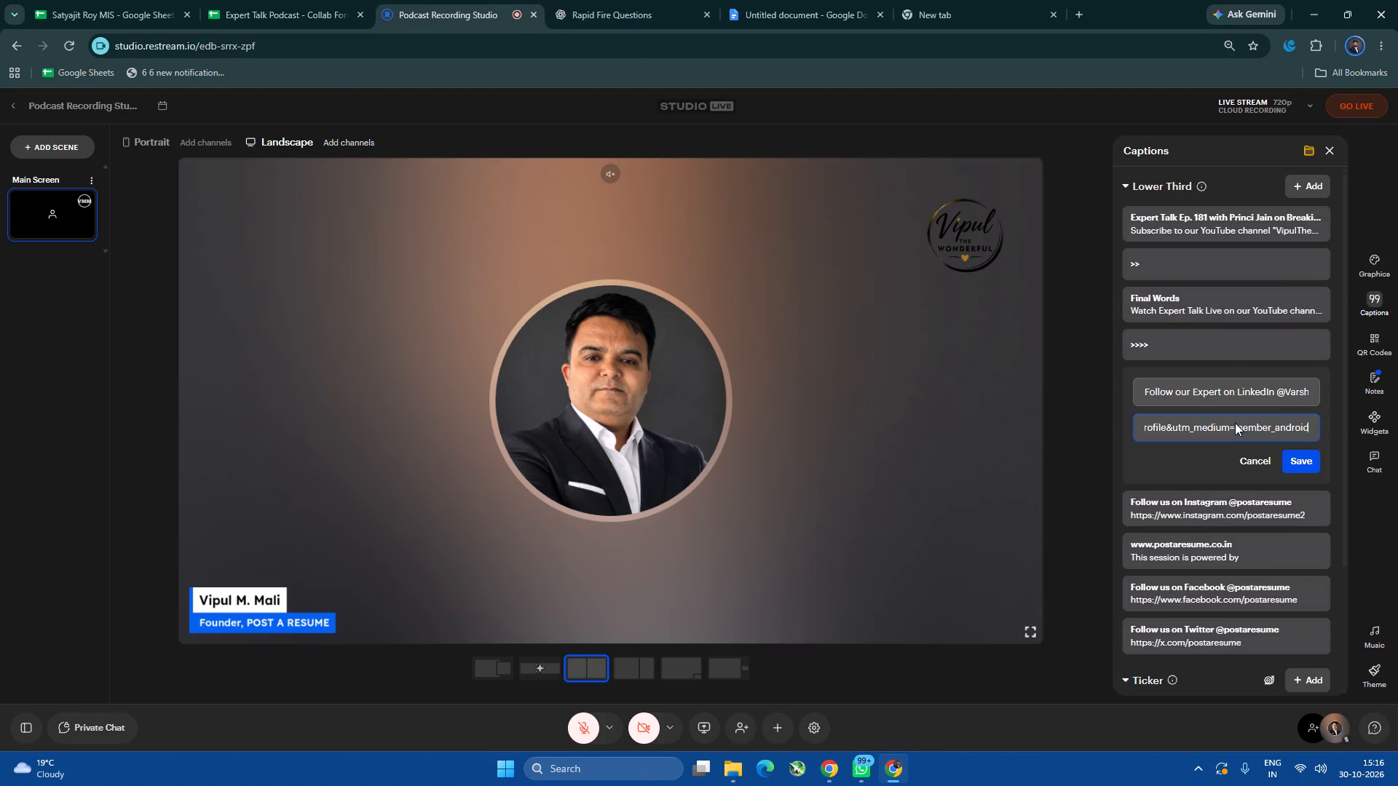
Trim the tracking parameters from the pasted LinkedIn URL, from the question mark onward, so it ends at the profile ID.
key("BackSpace")
key("BackSpace")
key("BackSpace")
key("BackSpace")
key("BackSpace")
key("BackSpace")
key("BackSpace")
key("BackSpace")
key("BackSpace")
key("BackSpace")
key("BackSpace")
key("BackSpace")
key("BackSpace")
key("BackSpace")
key("BackSpace")
key("BackSpace")
key("BackSpace")
key("BackSpace")
key("BackSpace")
key("BackSpace")
key("BackSpace")
key("BackSpace")
key("BackSpace")
key("BackSpace")
key("BackSpace")
key("BackSpace")
key("BackSpace")
key("BackSpace")
key("BackSpace")
key("BackSpace")
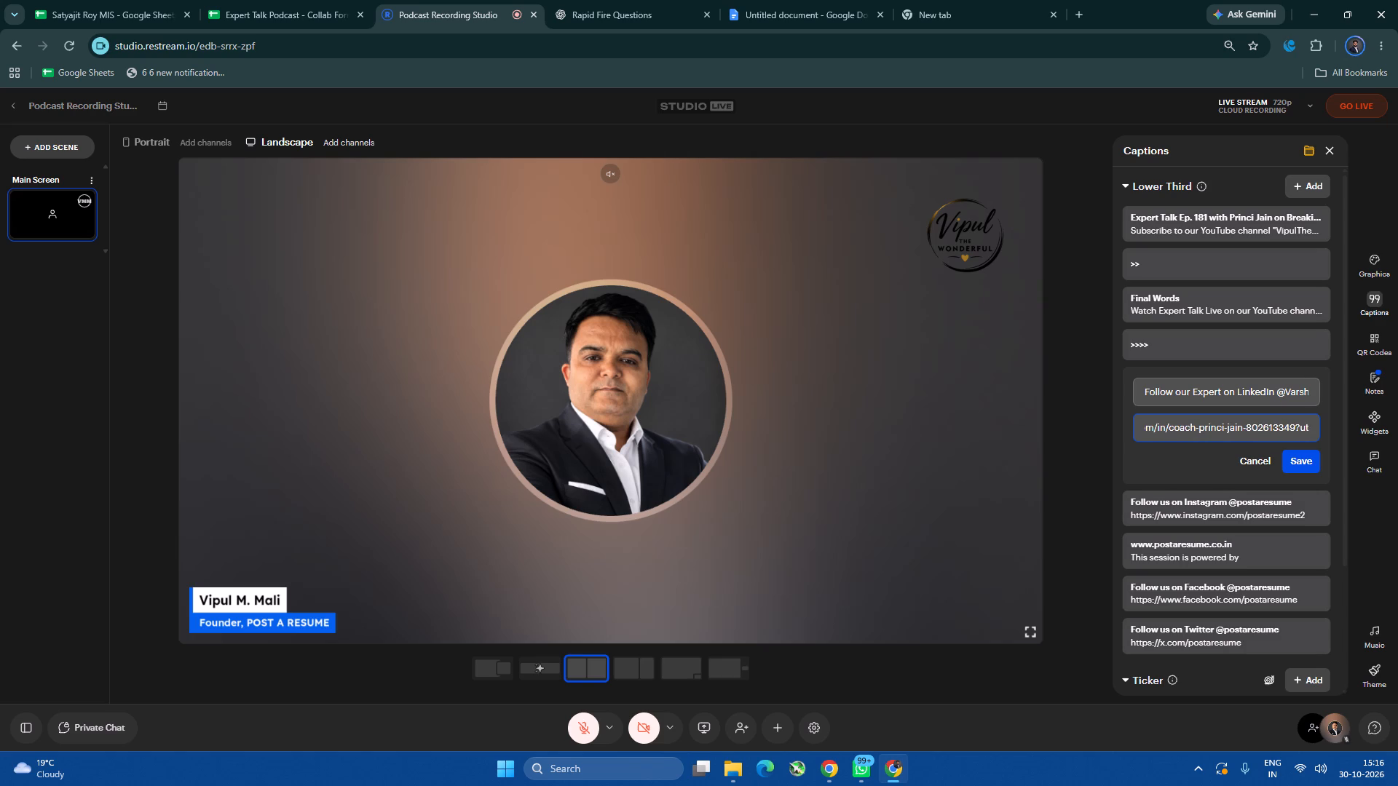
key("BackSpace")
key("BackSpace")
key("BackSpace")
Replace the previous guest's name after the @ in the LinkedIn caption title with the new guest's name and save the lower third.
left_click_drag(1287, 392, 1343, 392)
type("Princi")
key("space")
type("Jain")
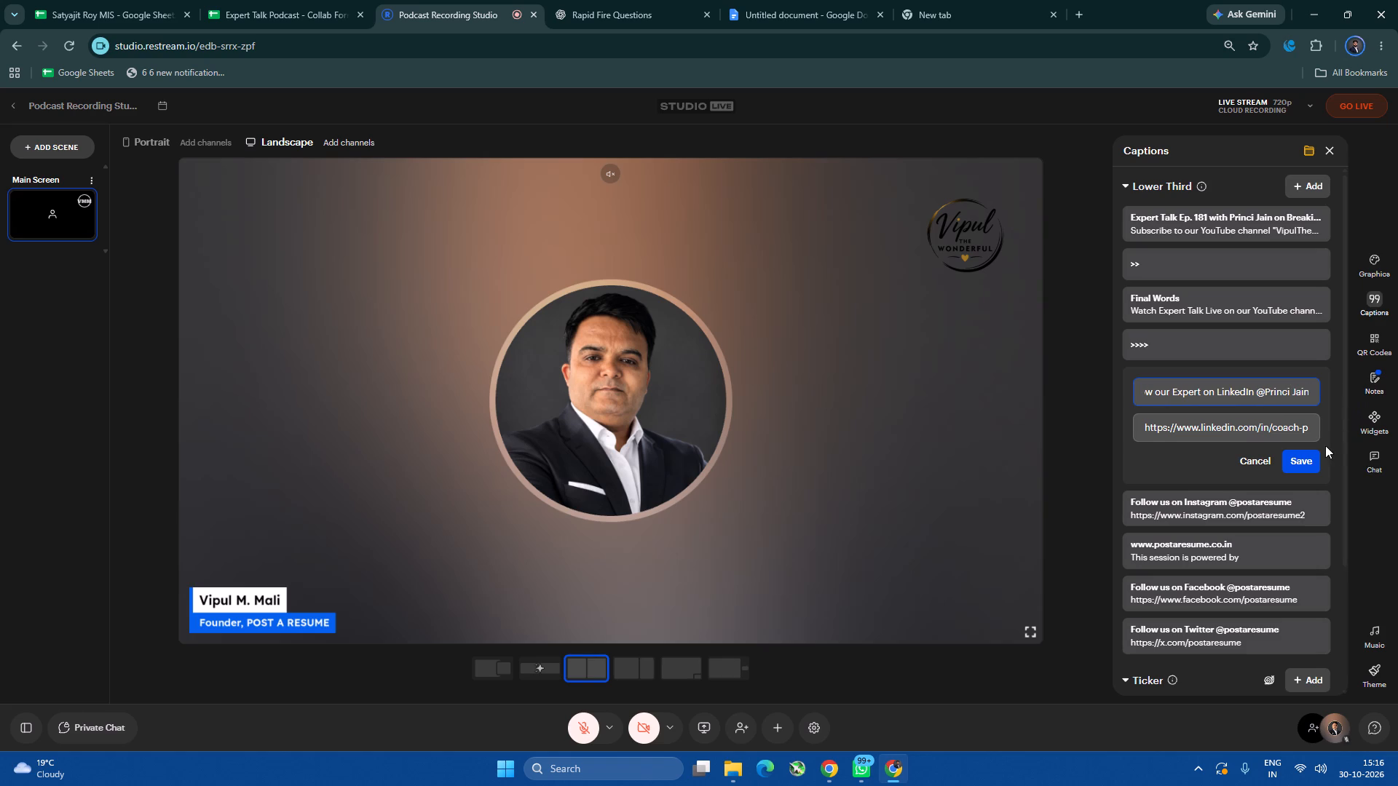
left_click(1309, 463)
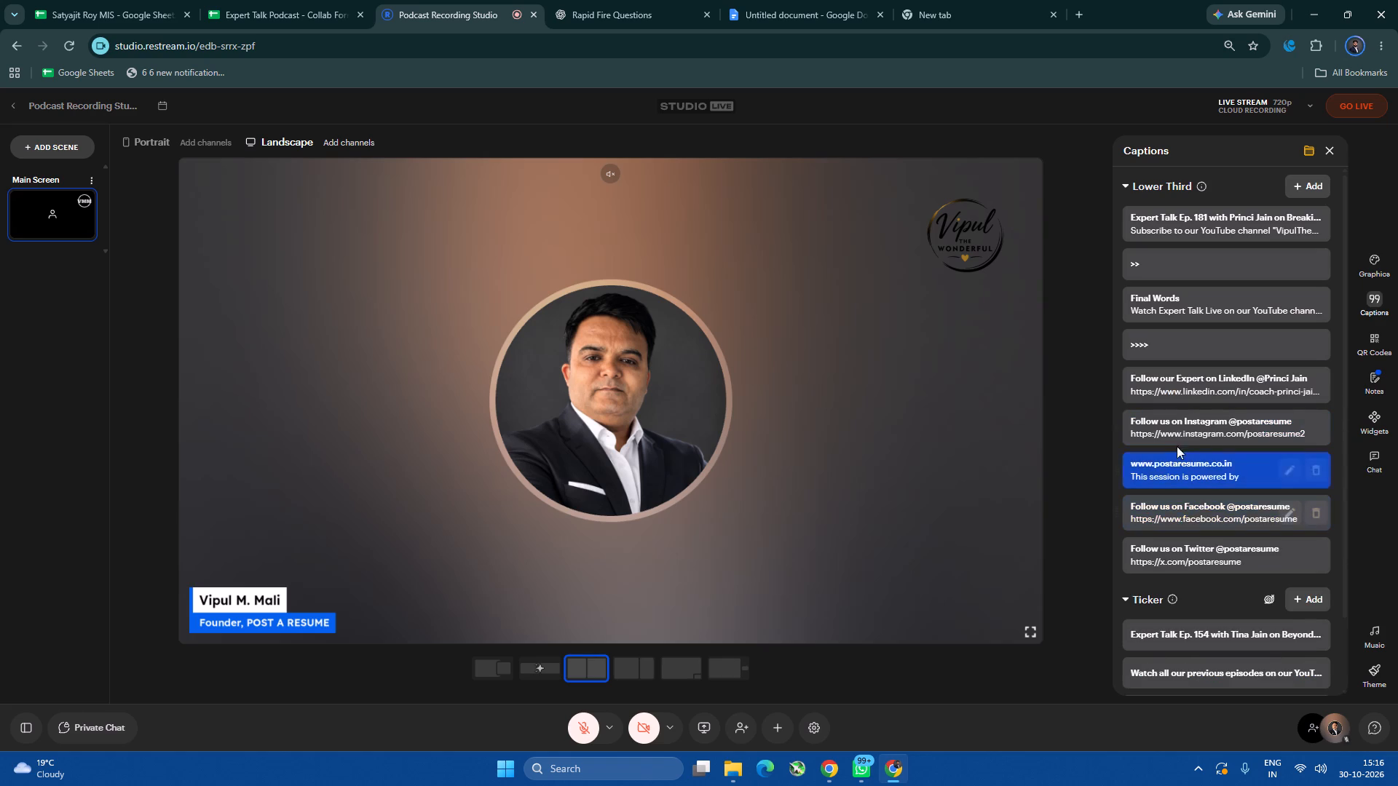
Preview the "Follow our Expert on LinkedIn" lower third on the stage, then hide it again.
left_click(1197, 393)
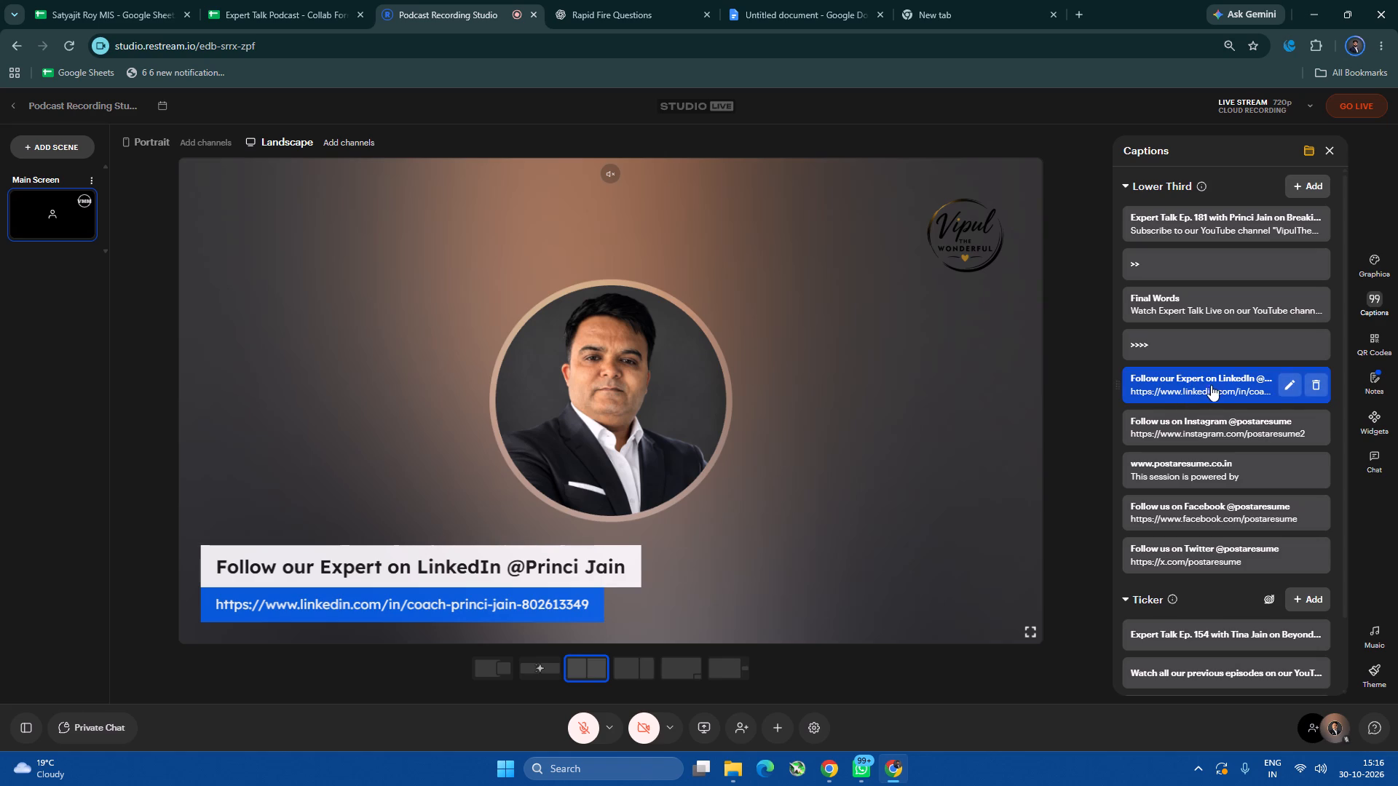
left_click(1213, 384)
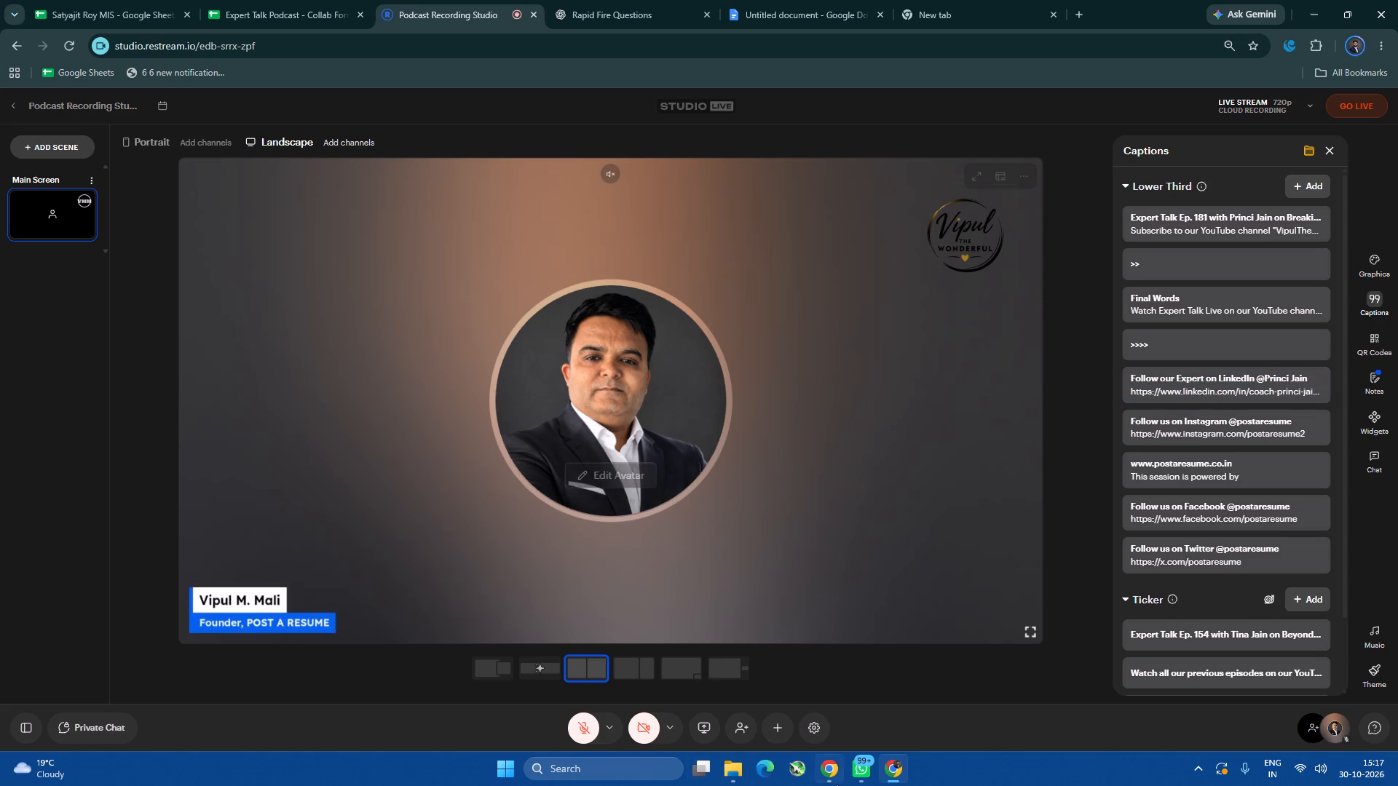
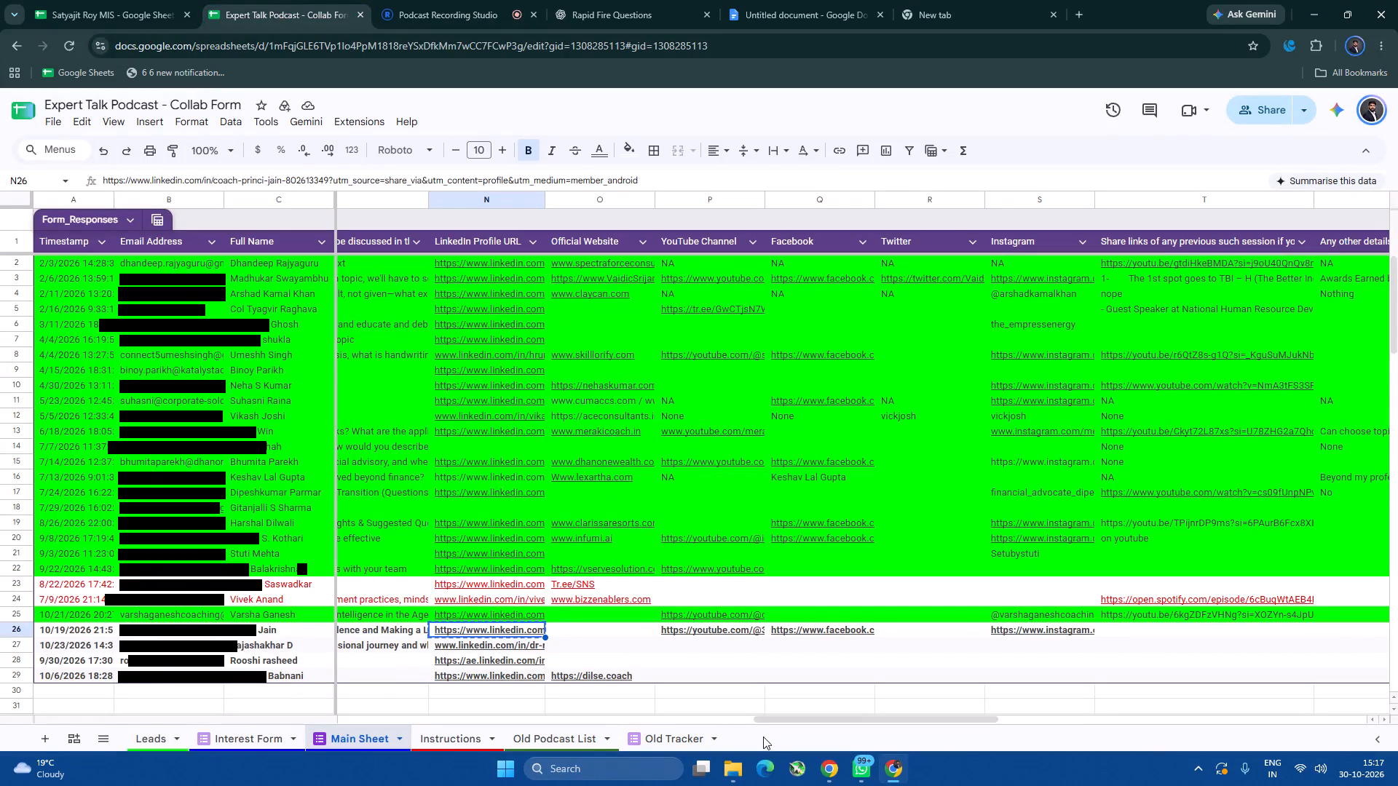
Review the new guest's row 26 in the collab form's Main Sheet, from contact details and discussion topics to LinkedIn and social links.
left_click_drag(941, 723, 933, 723)
left_click_drag(935, 720, 574, 780)
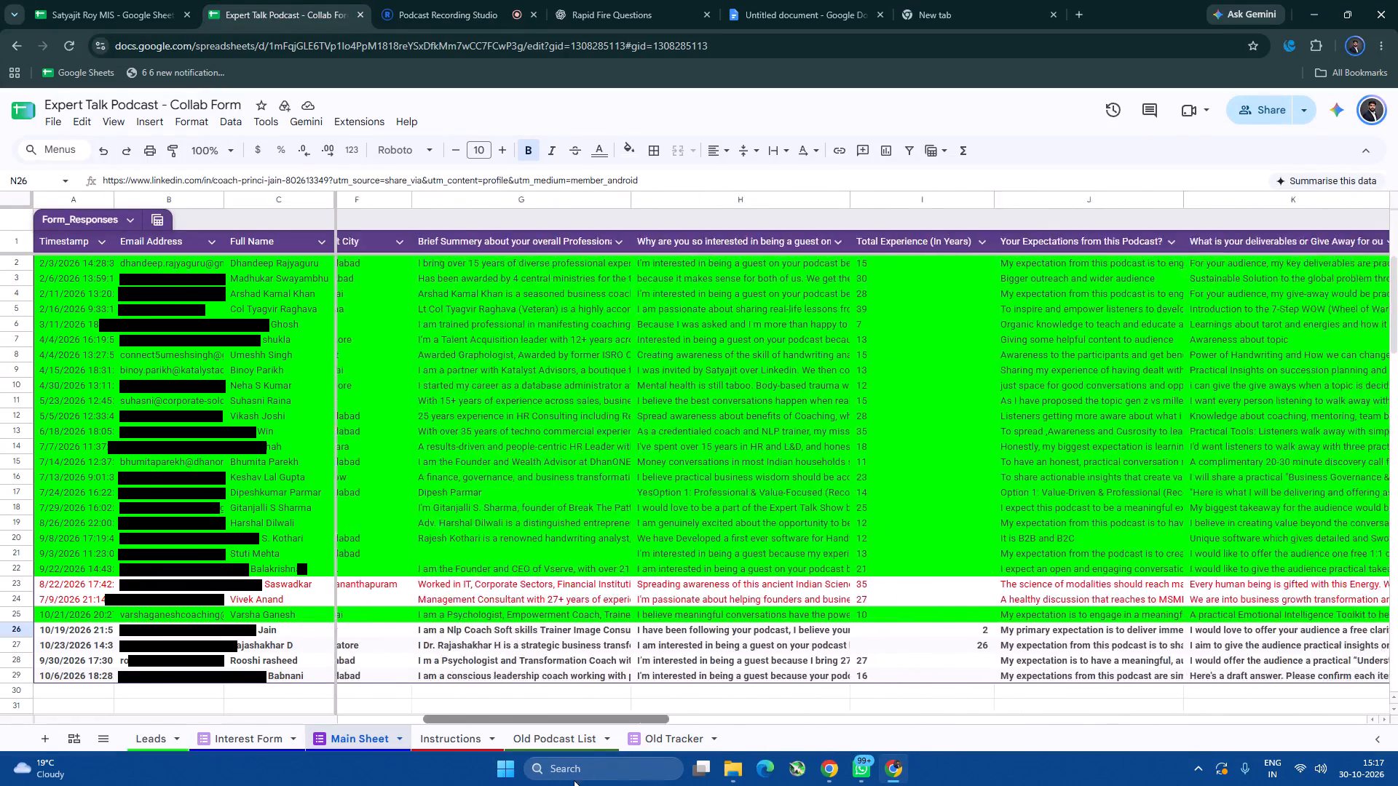
left_click_drag(574, 780, 451, 771)
left_click(399, 707)
left_click(523, 709)
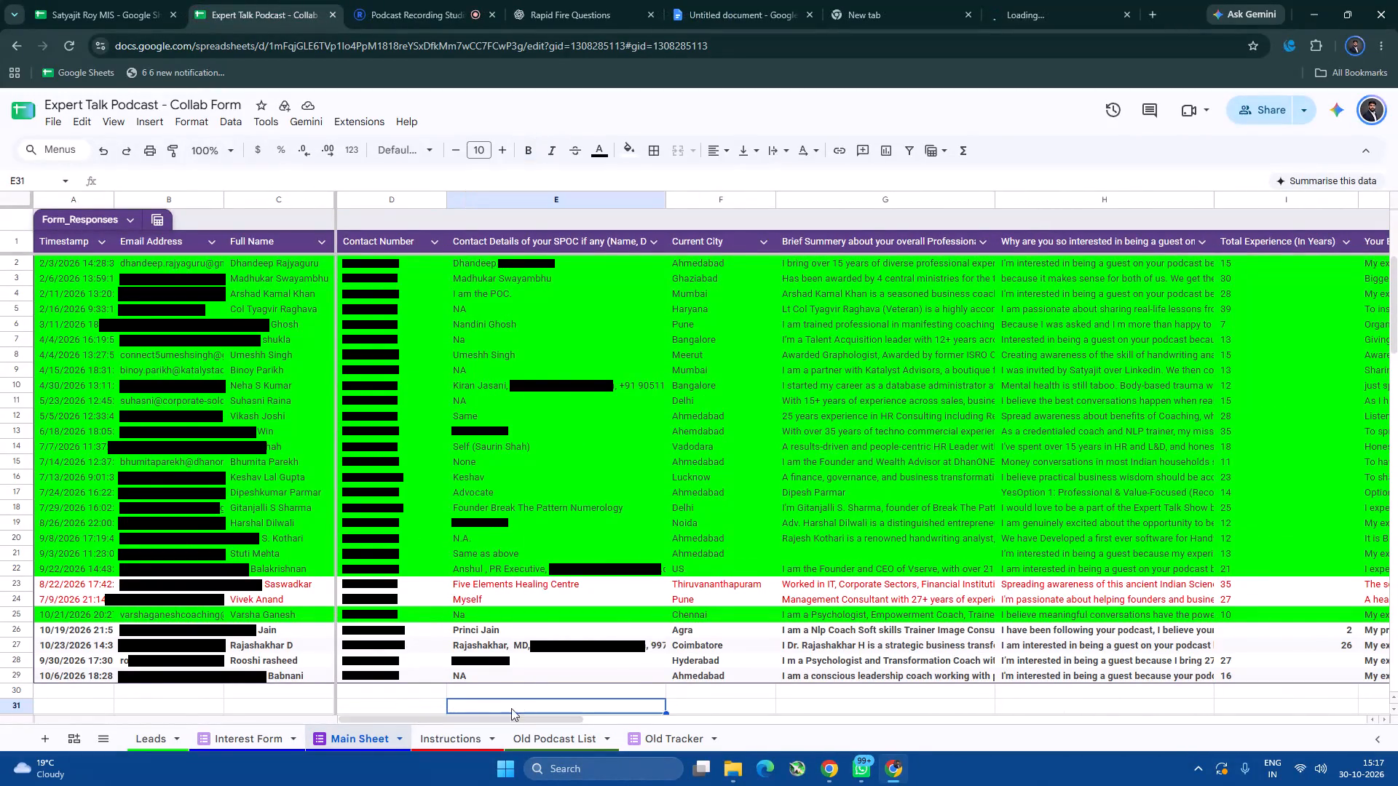
left_click_drag(438, 723, 588, 727)
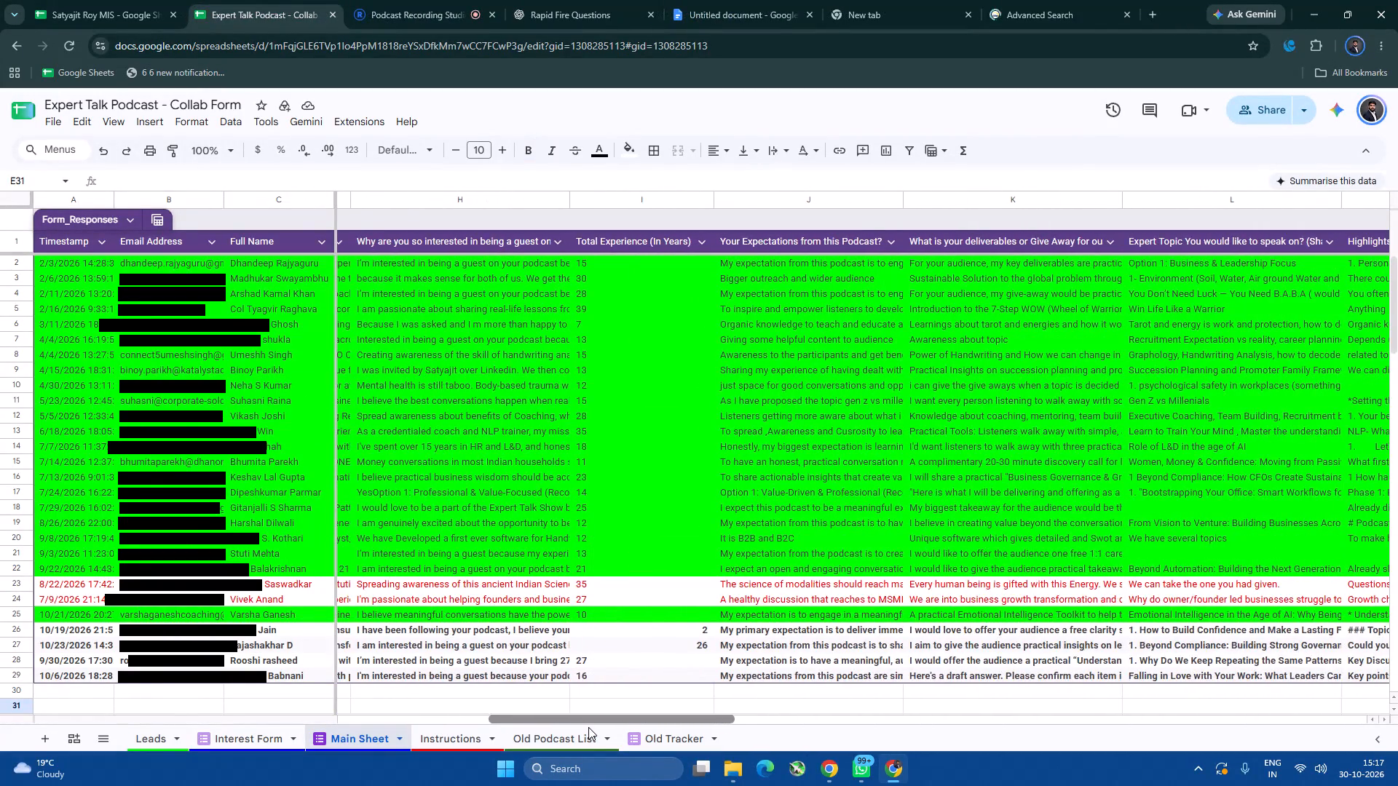
left_click_drag(588, 727, 856, 707)
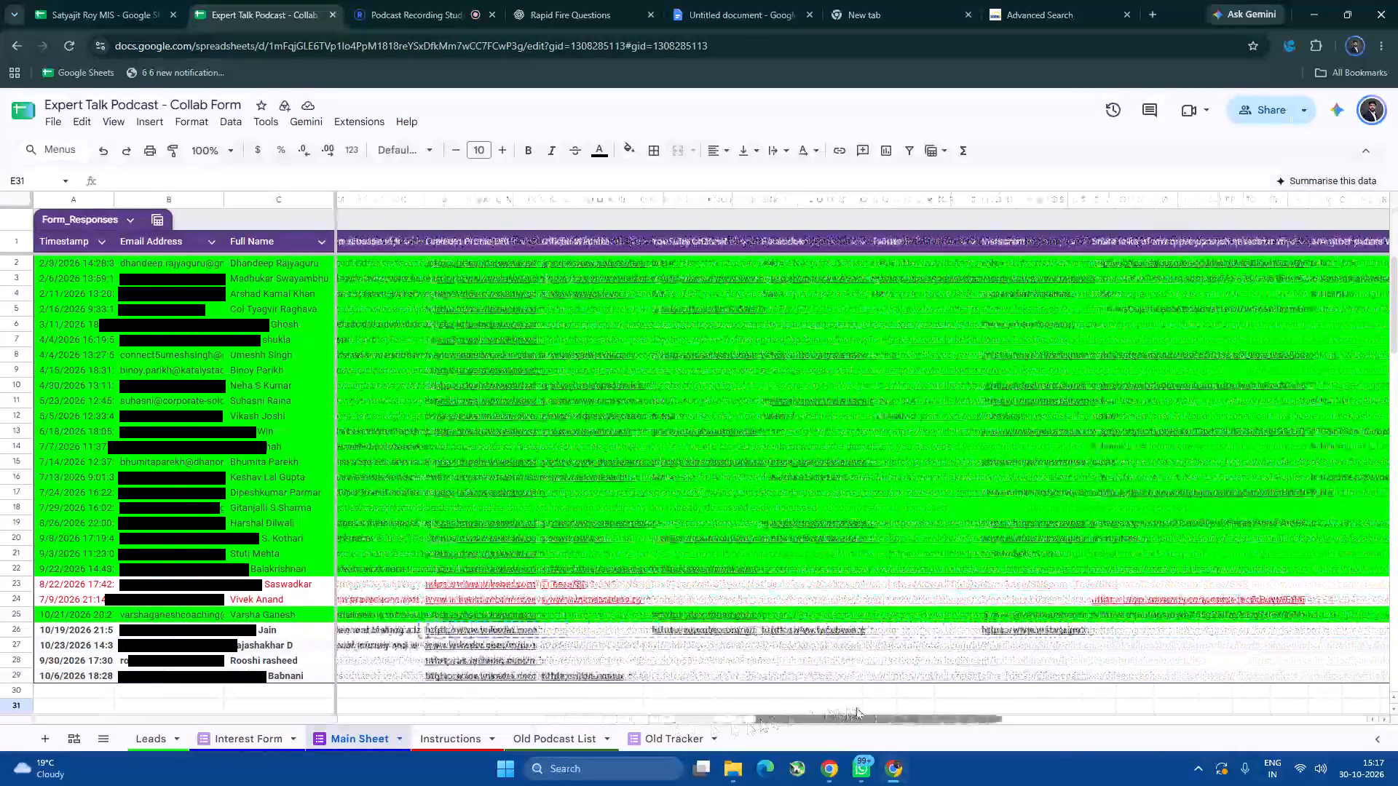
left_click_drag(856, 707, 805, 716)
left_click(568, 634)
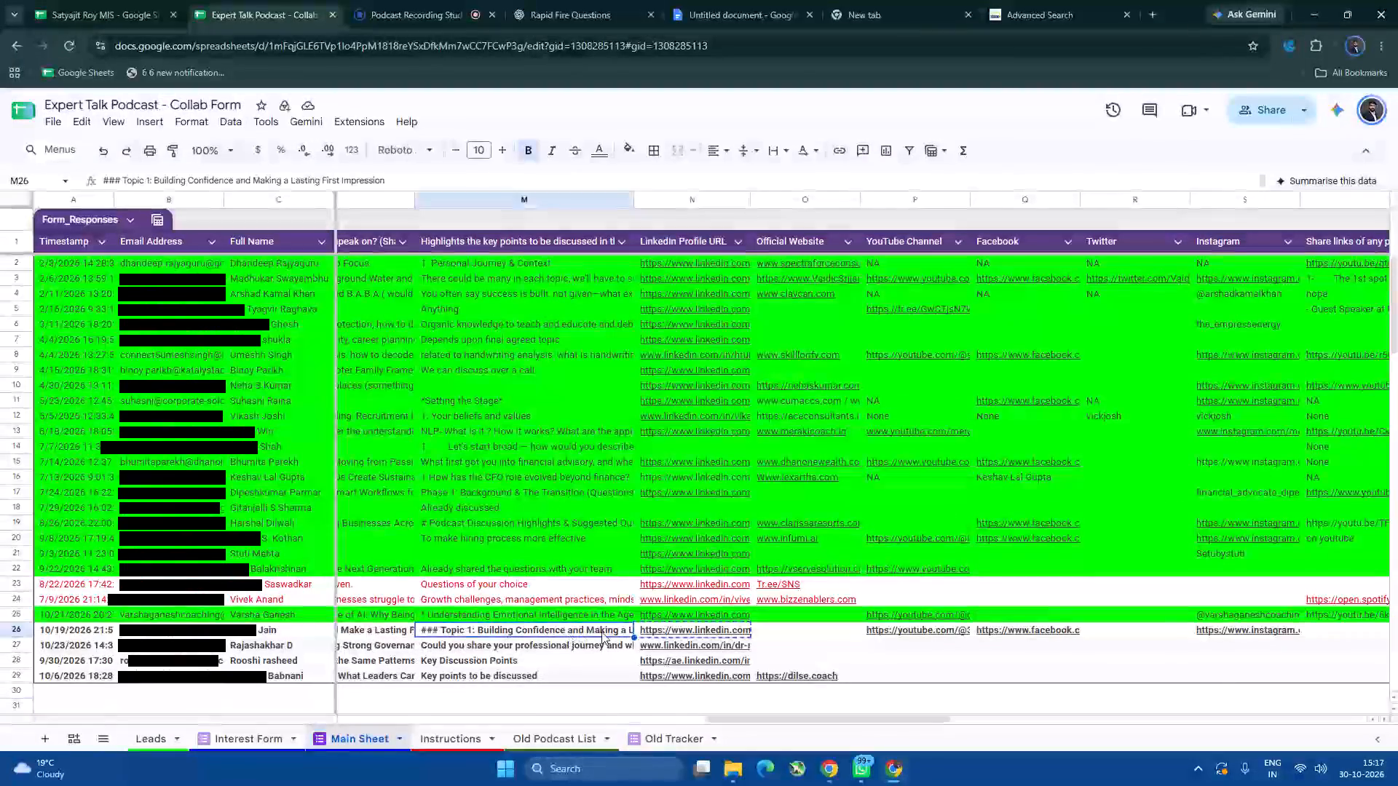
left_click(690, 627)
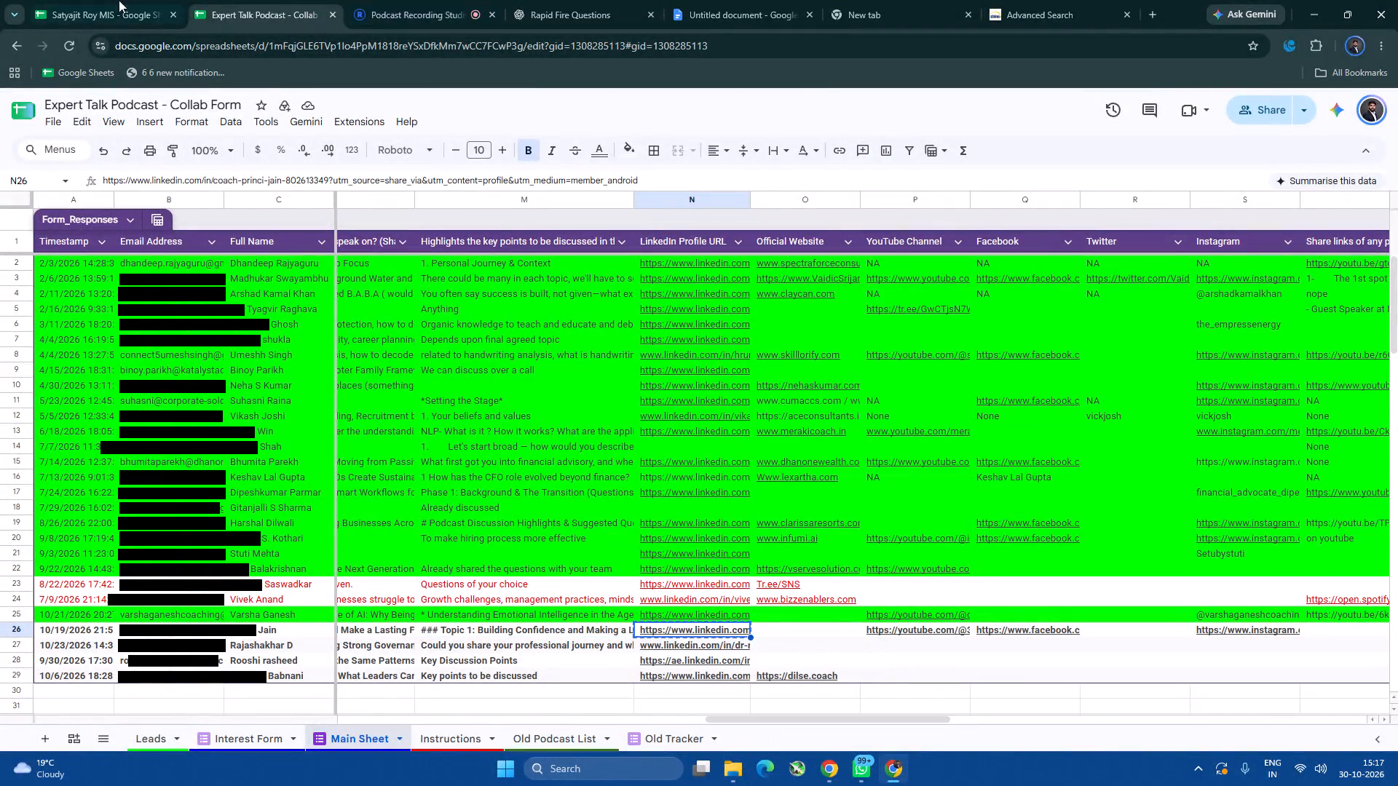
left_click(117, 0)
left_click(307, 0)
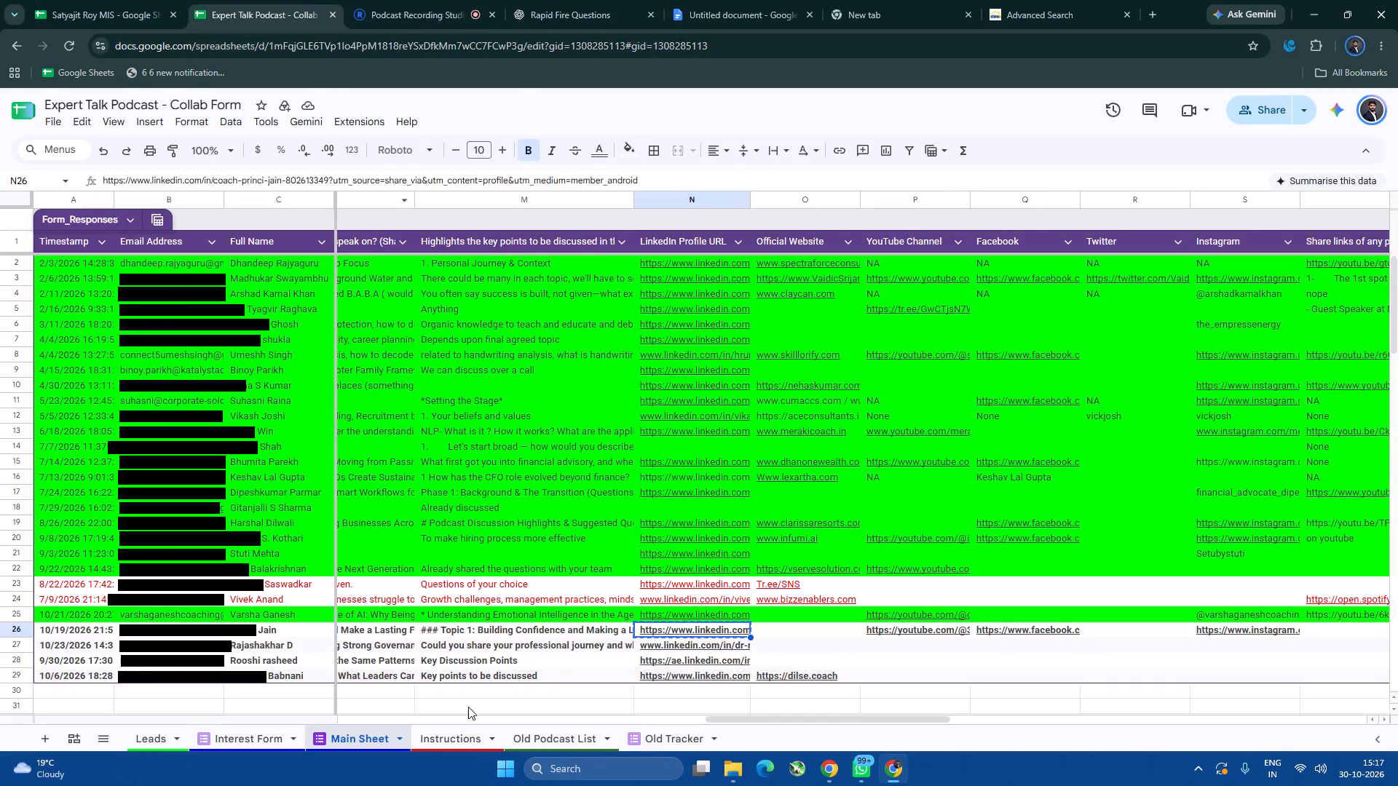
left_click_drag(744, 719, 392, 734)
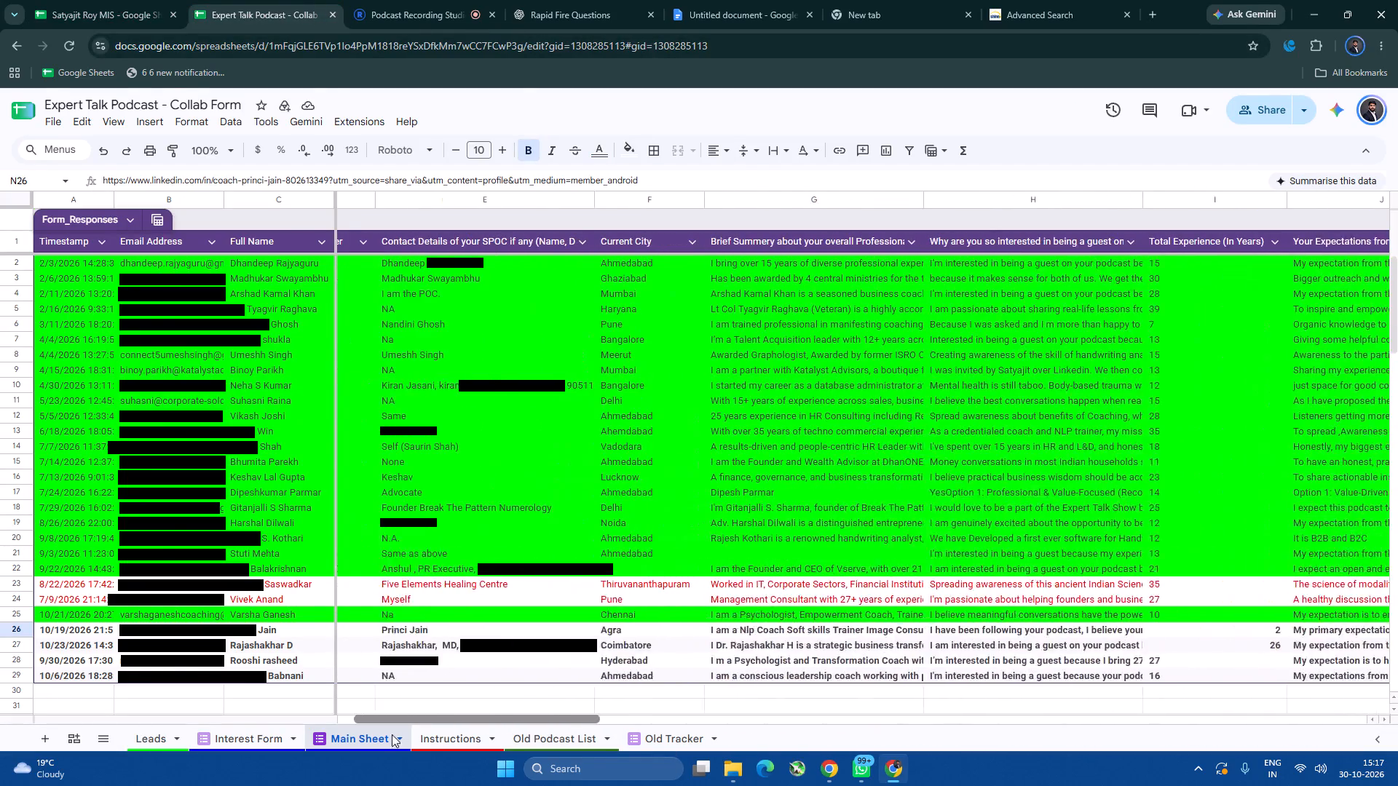
left_click_drag(392, 734, 366, 735)
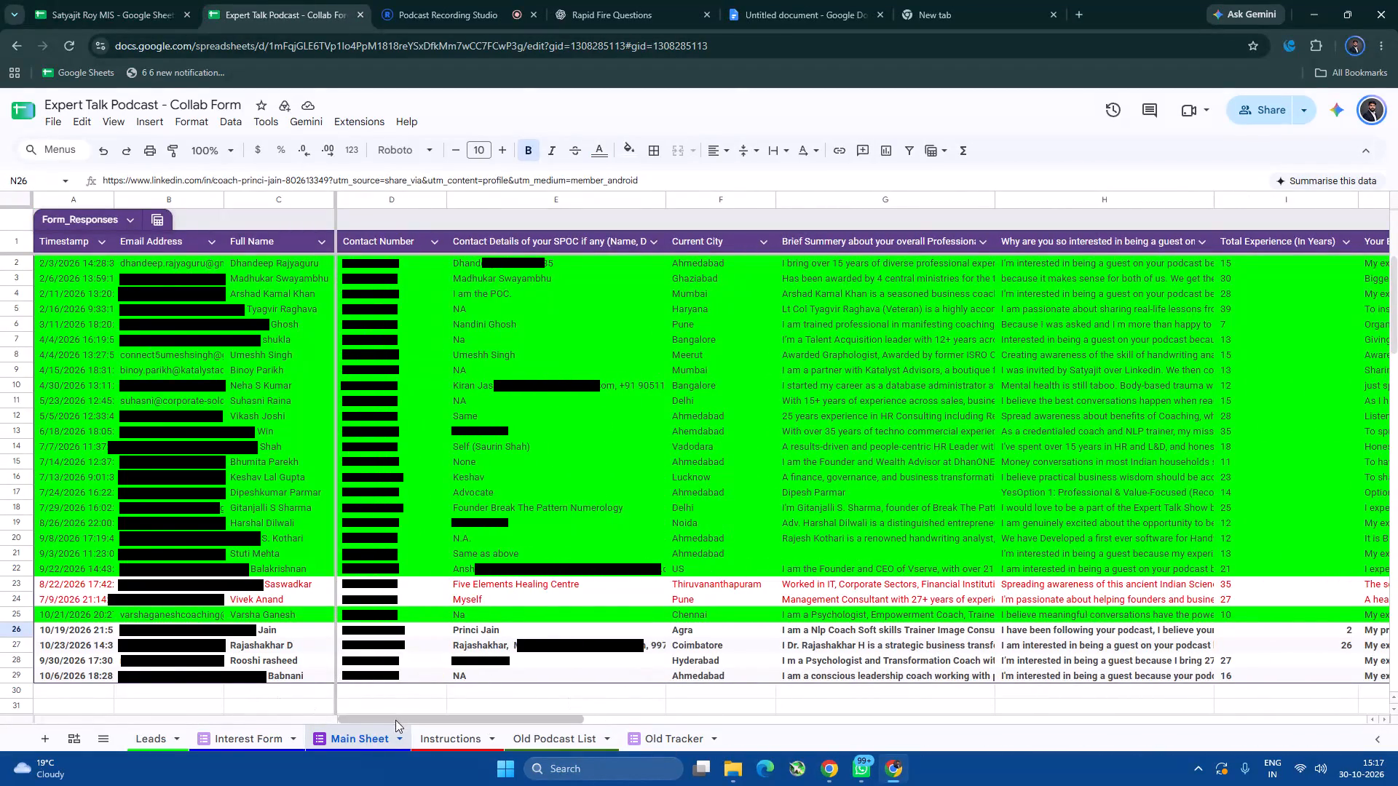
left_click_drag(395, 720, 815, 711)
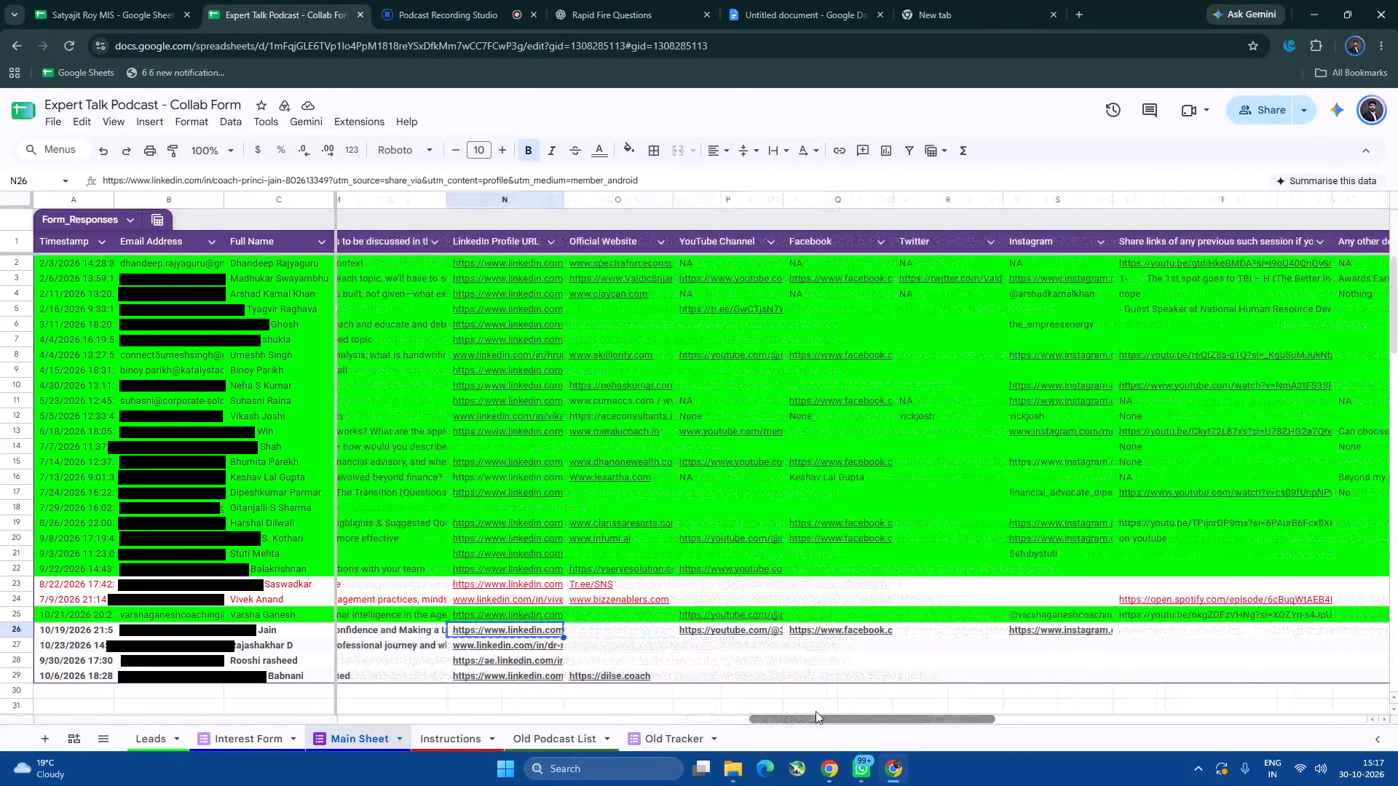
left_click_drag(815, 711, 599, 742)
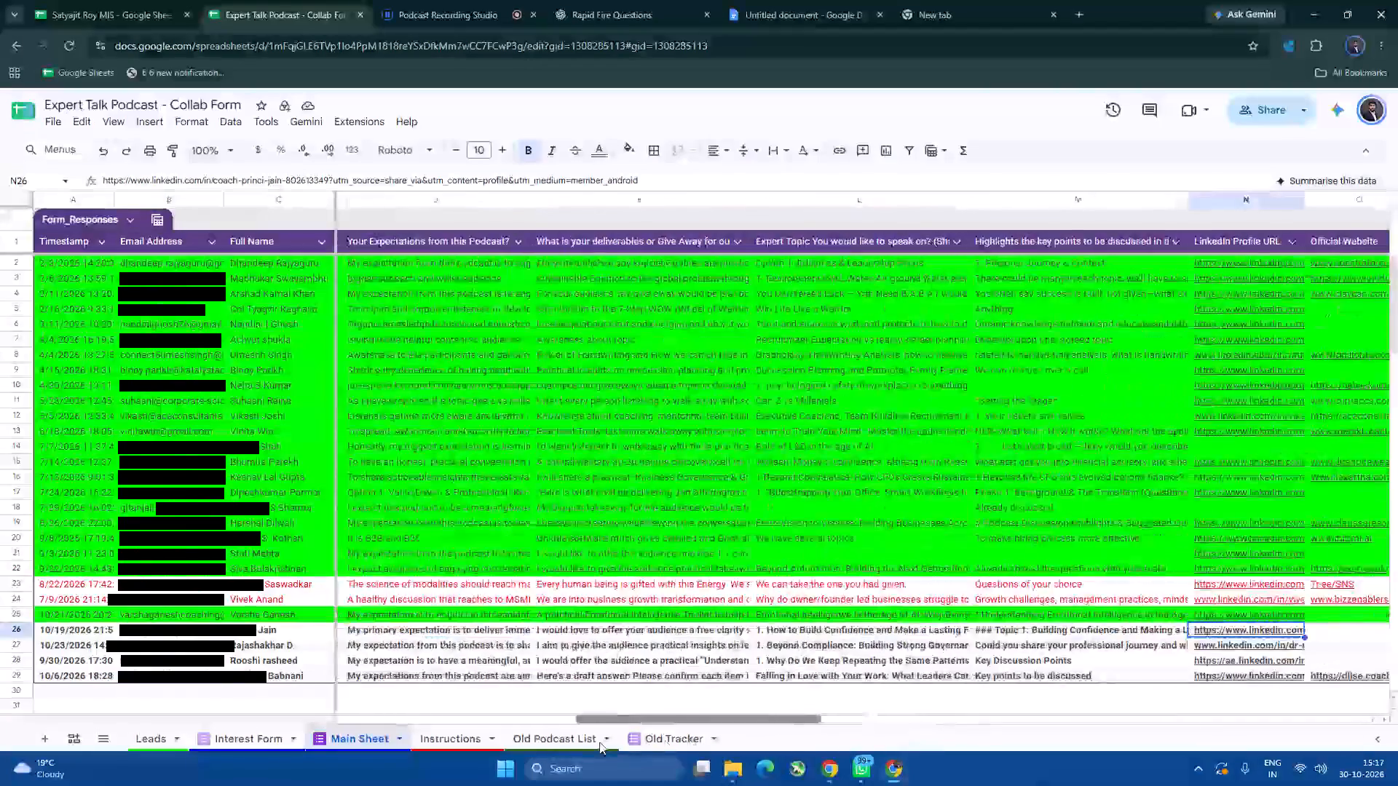
left_click_drag(599, 742, 377, 720)
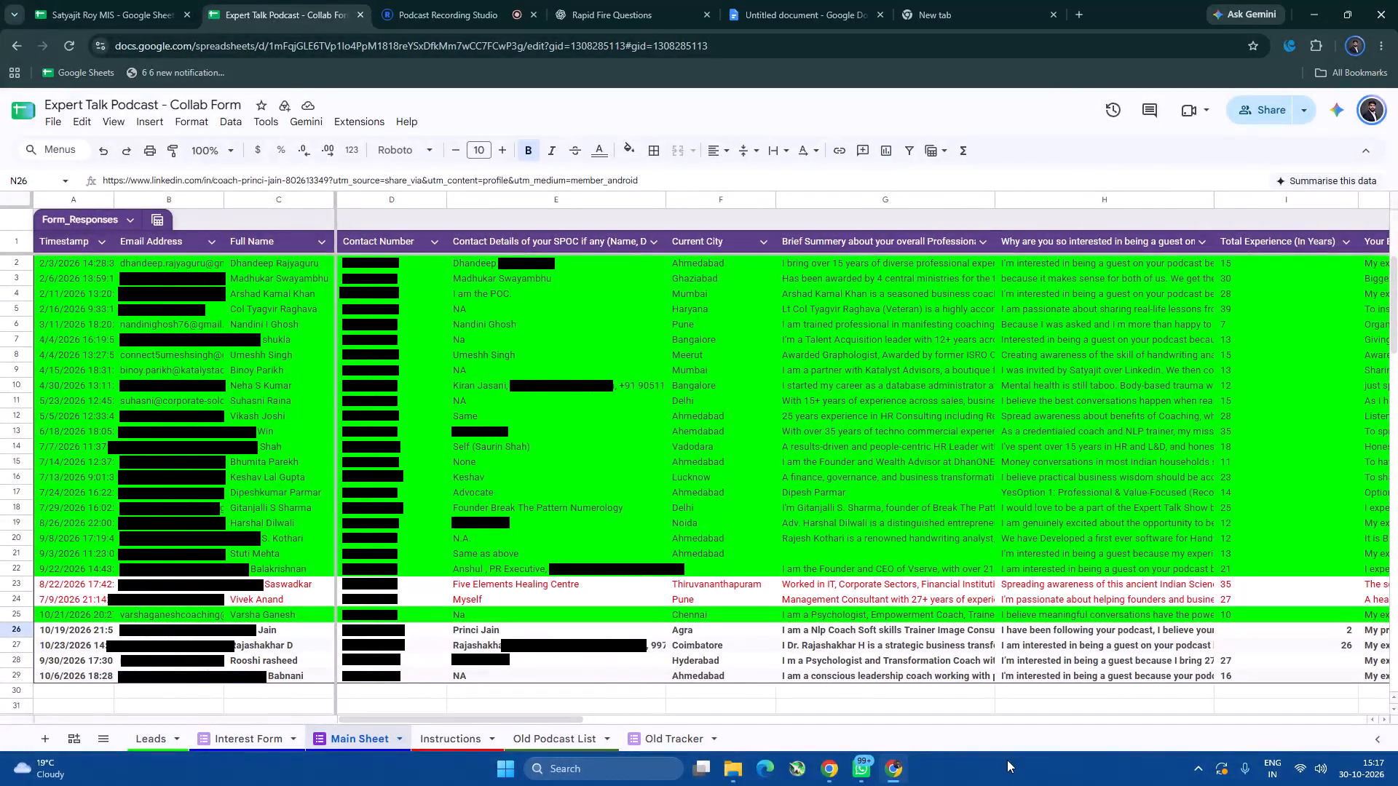
left_click(601, 0)
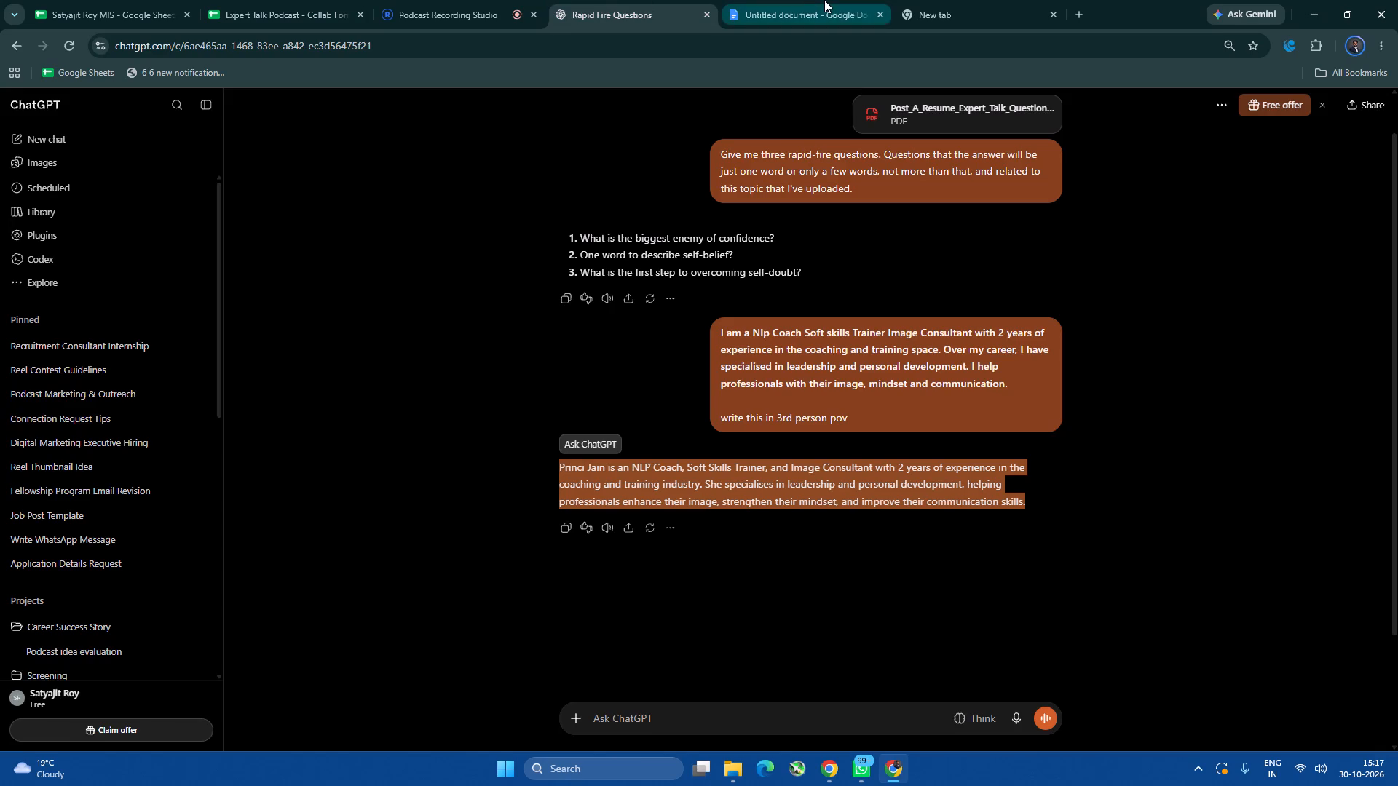
left_click(824, 0)
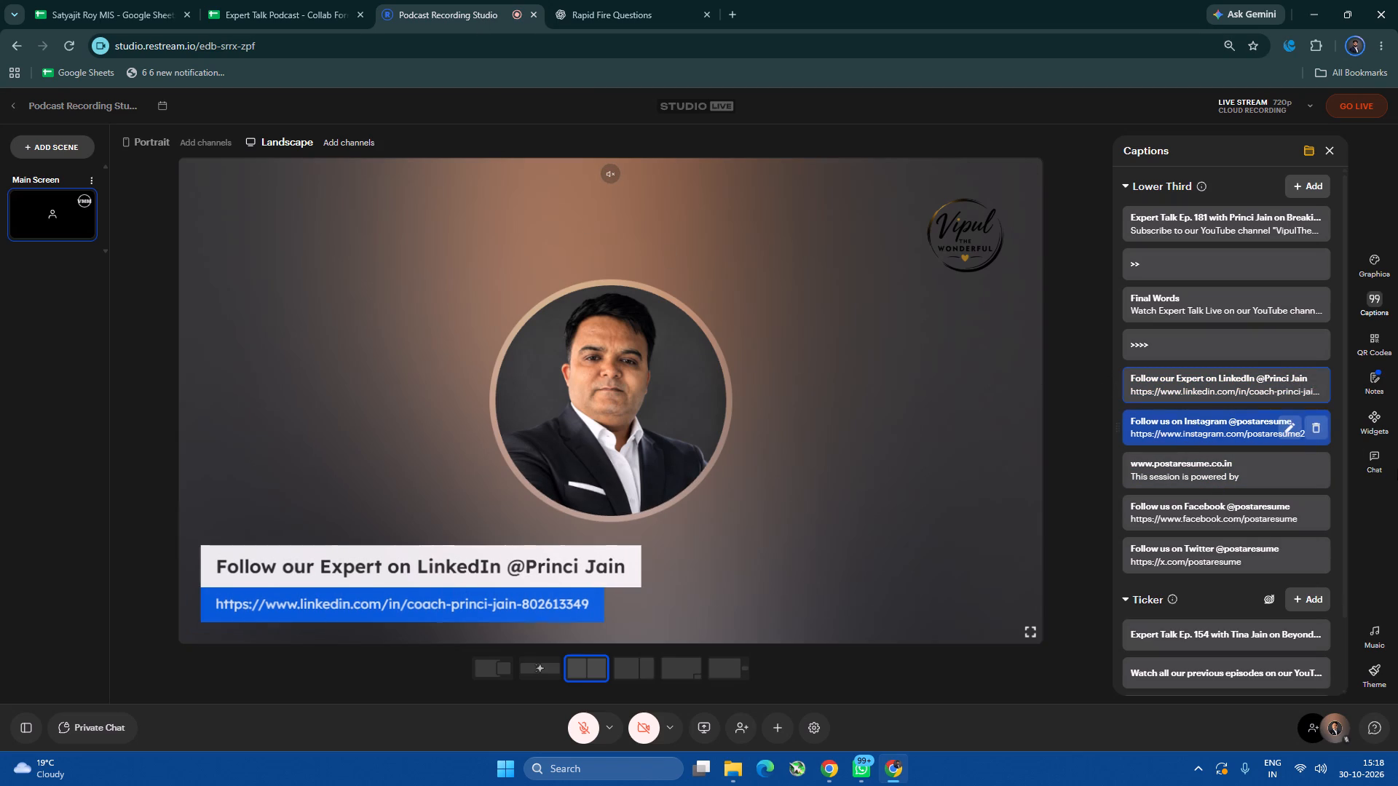
left_click(1195, 560)
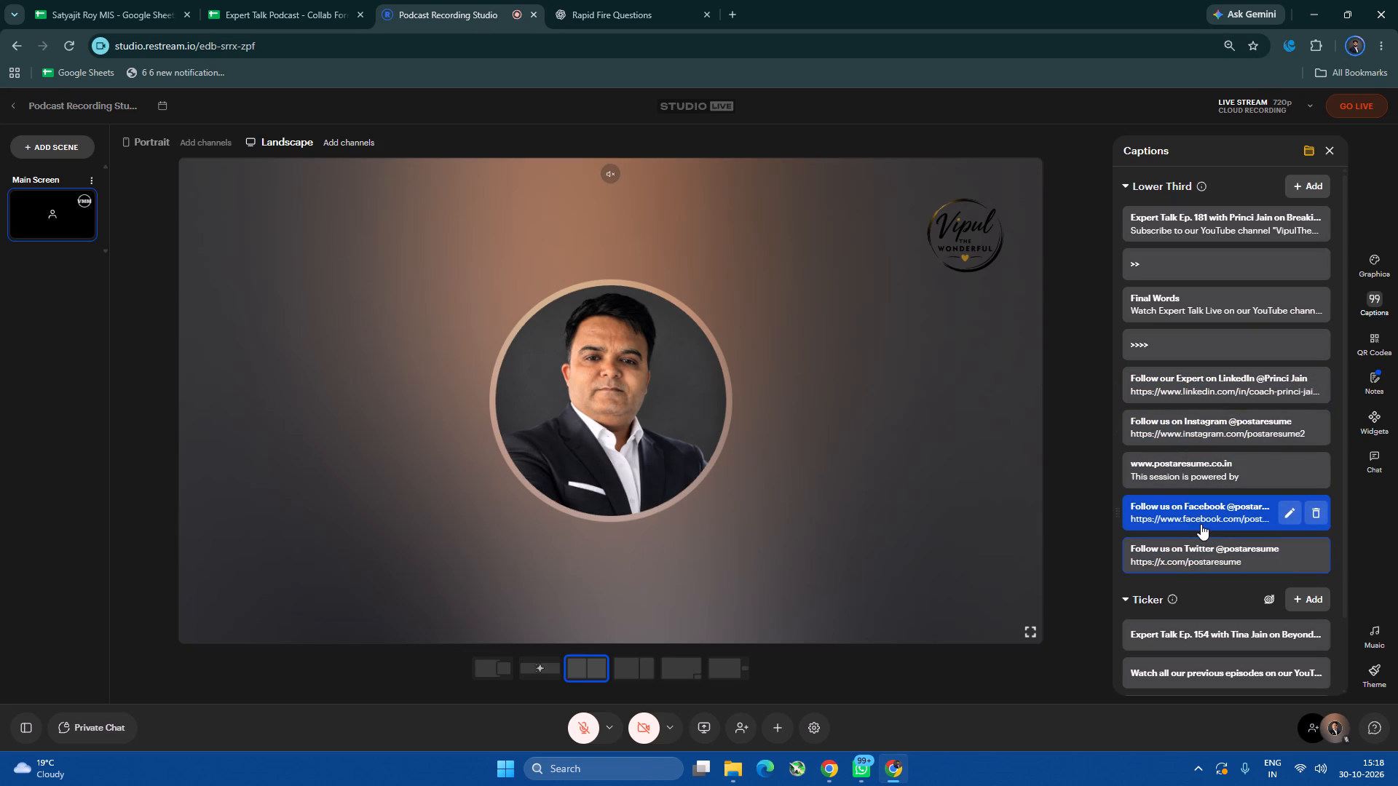
left_click(1201, 524)
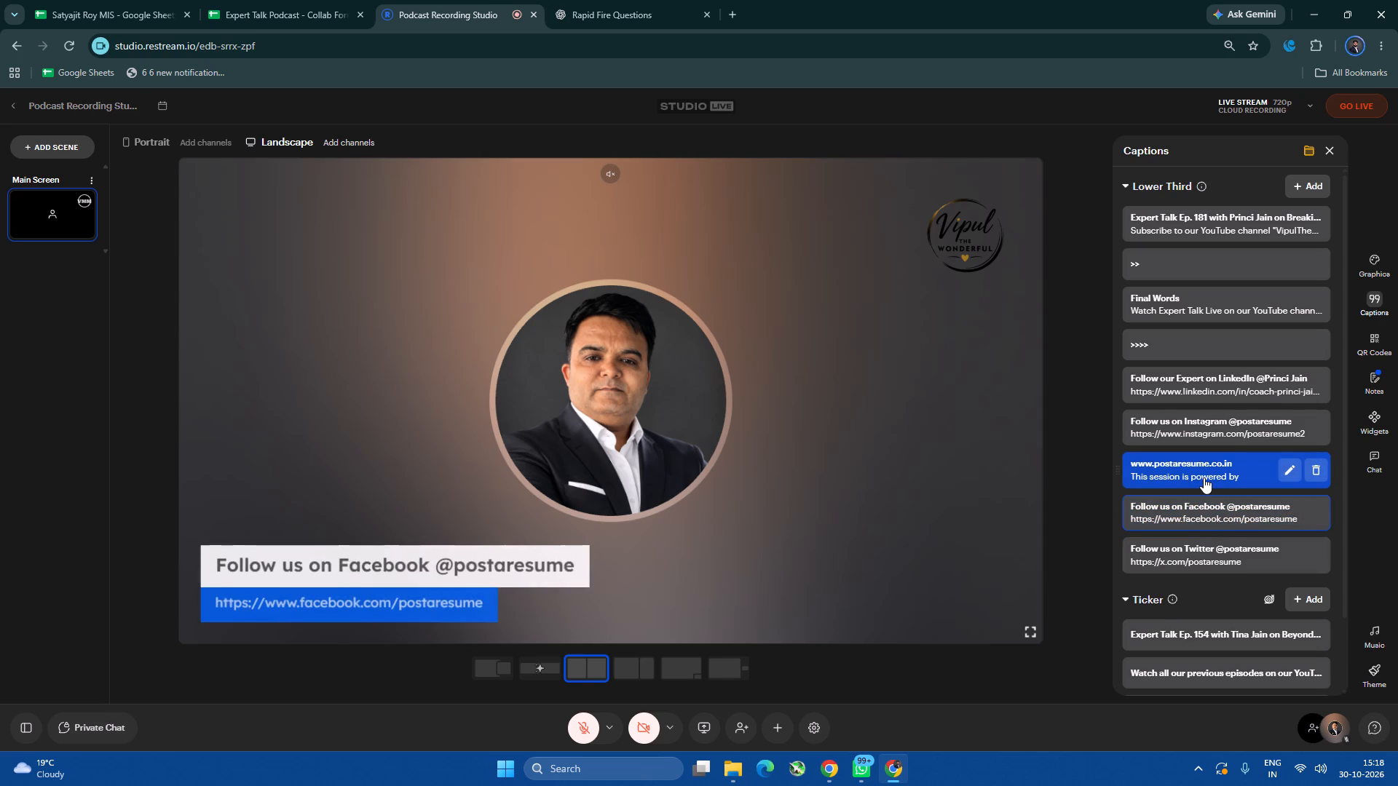
left_click(1204, 477)
left_click(1220, 388)
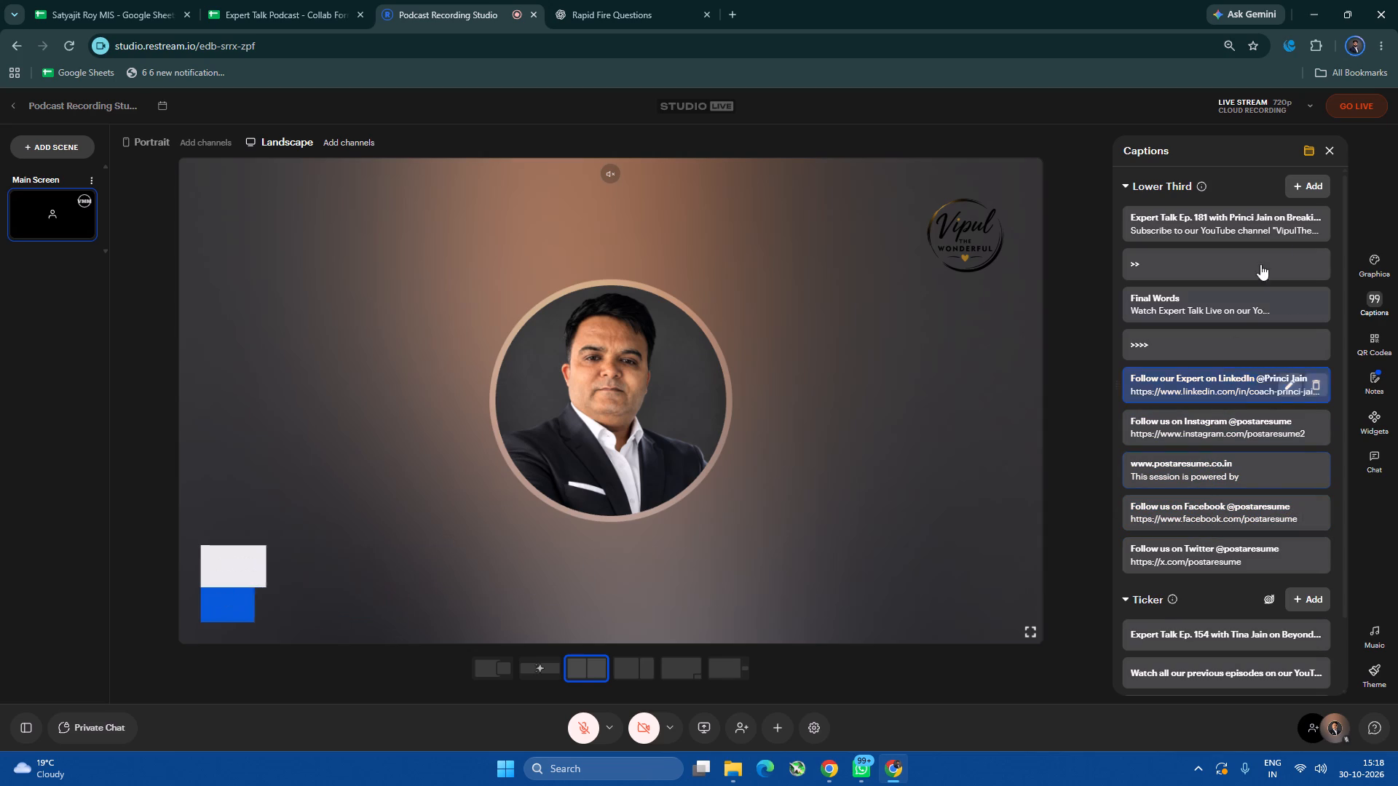
left_click(1211, 227)
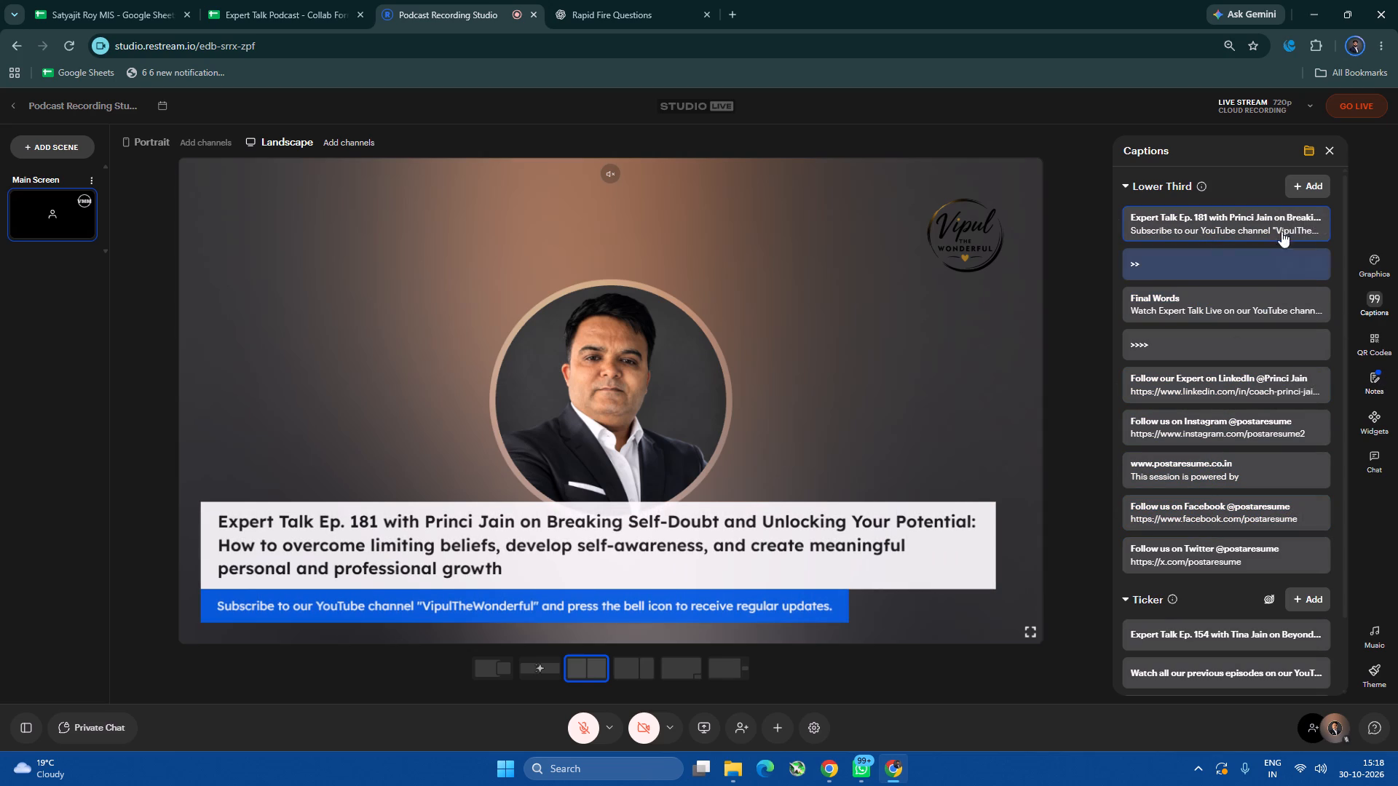
left_click(1251, 212)
Open the Main Screen notes and deselect the episode title and topic text at the start.
left_click(1383, 381)
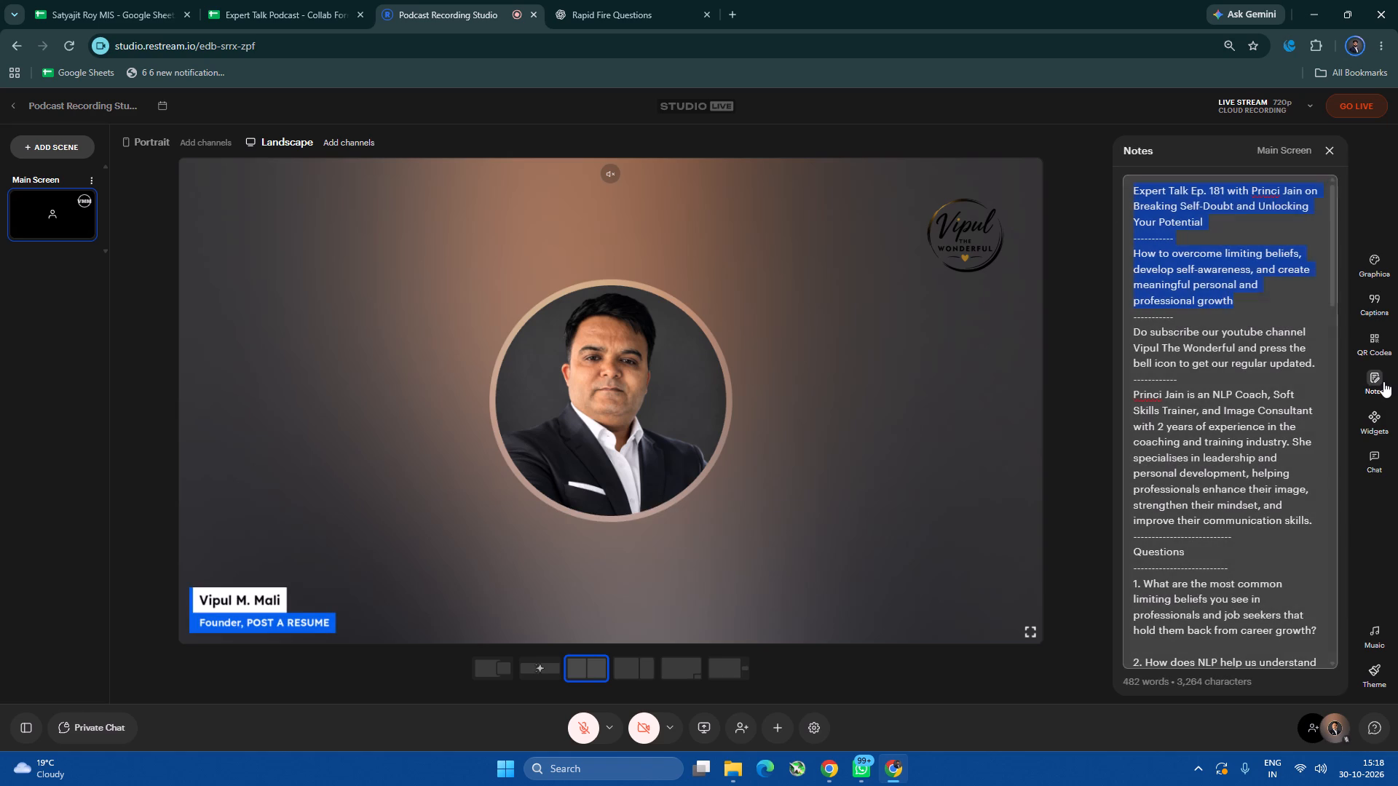
left_click(1317, 282)
left_click(1242, 292)
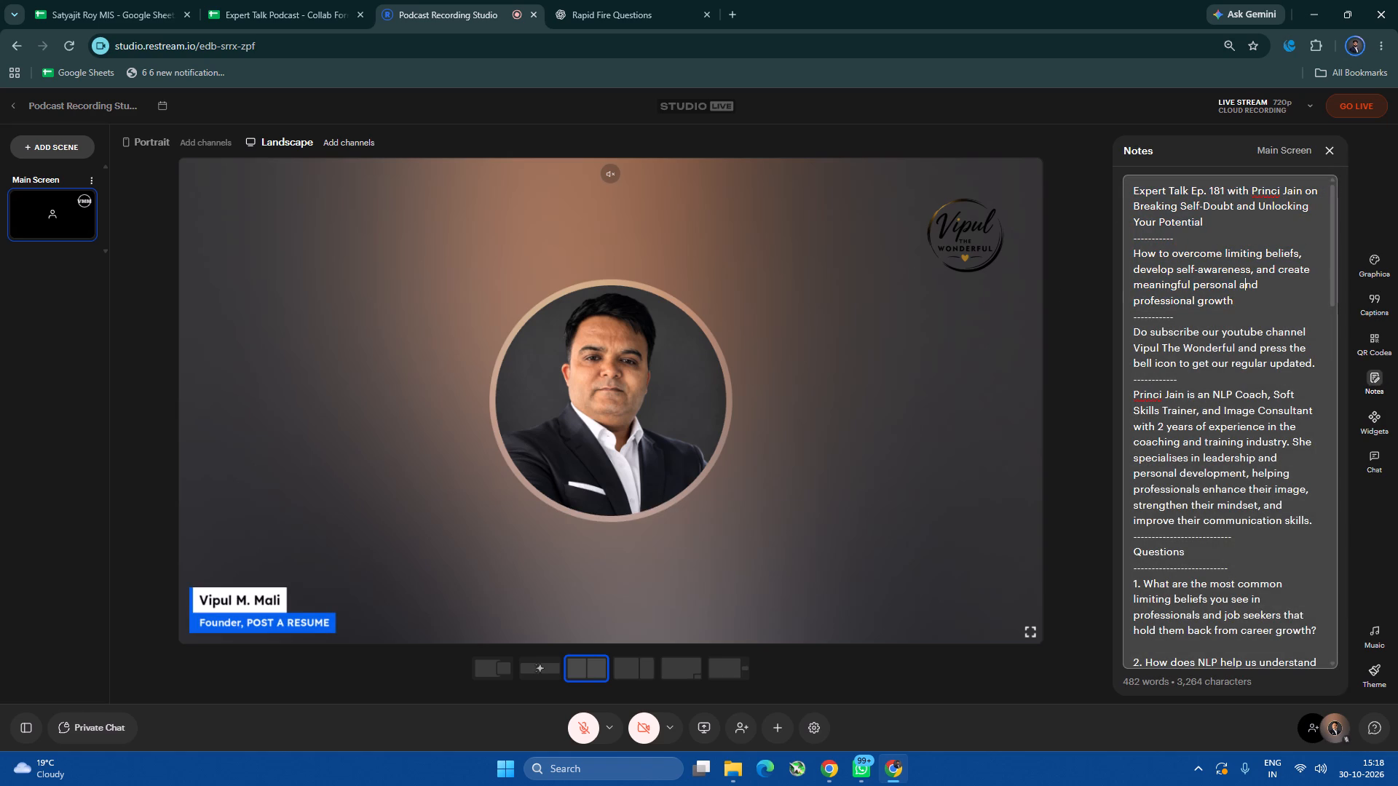
Check the new guest's podcast number and recording schedule in row 26 of the collab form's Main Sheet and return to the studio.
left_click(79, 0)
left_click(254, 0)
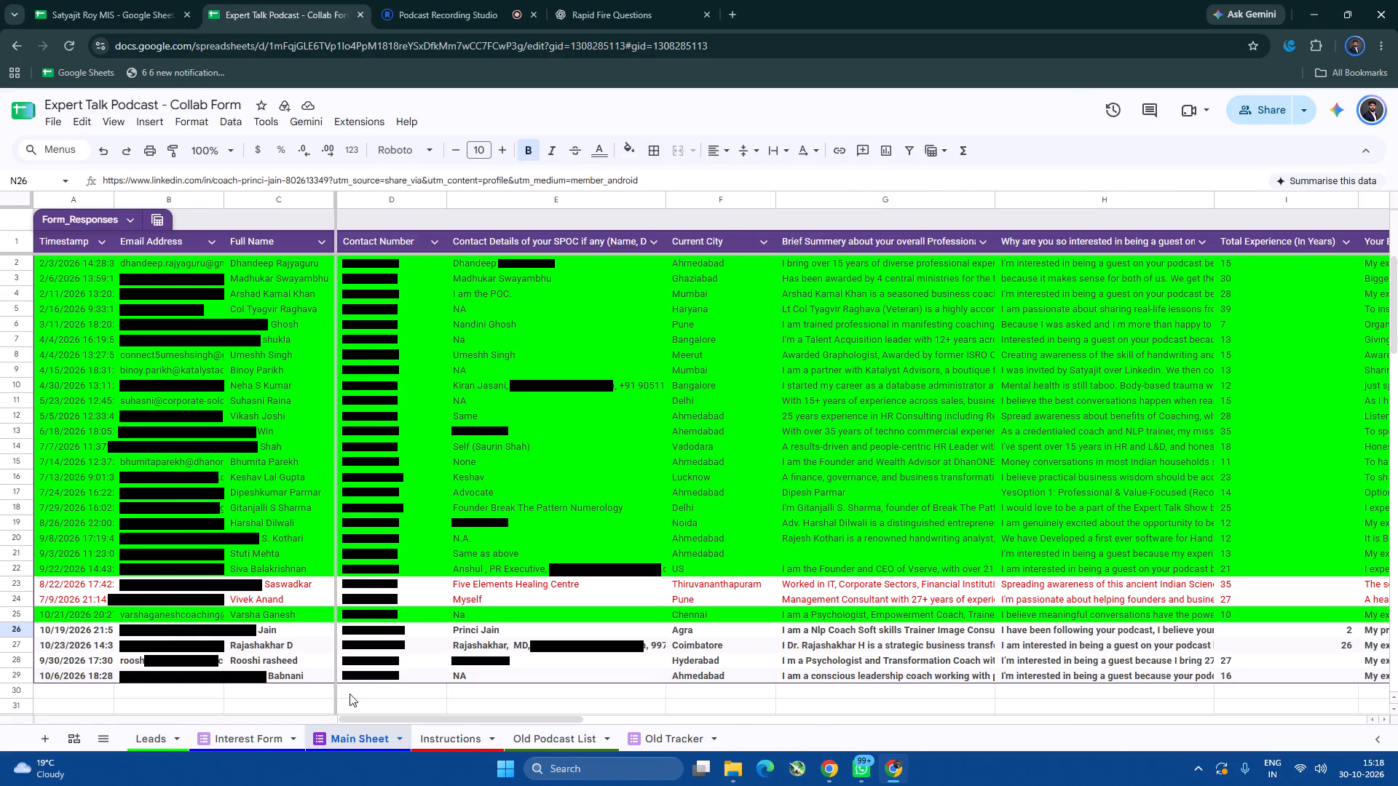
left_click_drag(532, 718, 1380, 717)
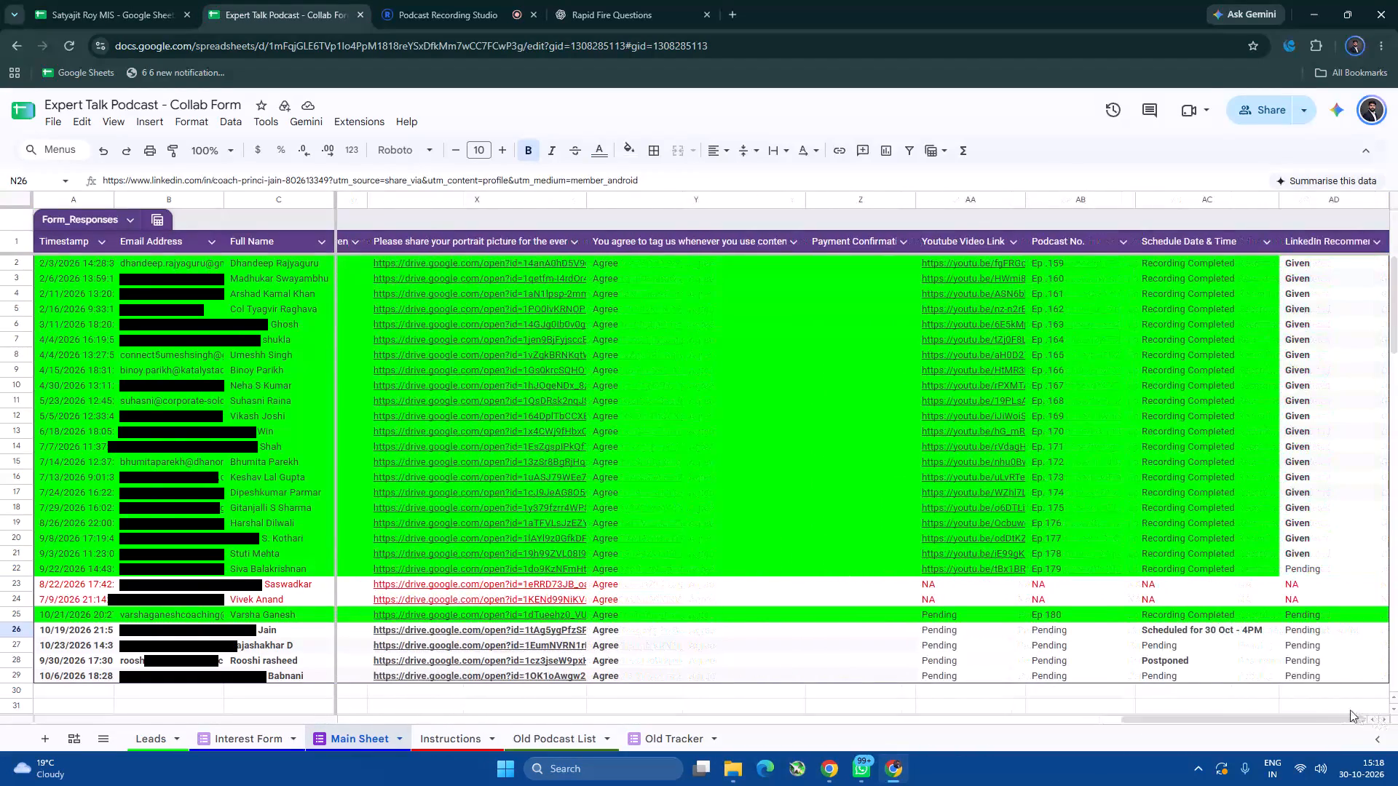
left_click(437, 0)
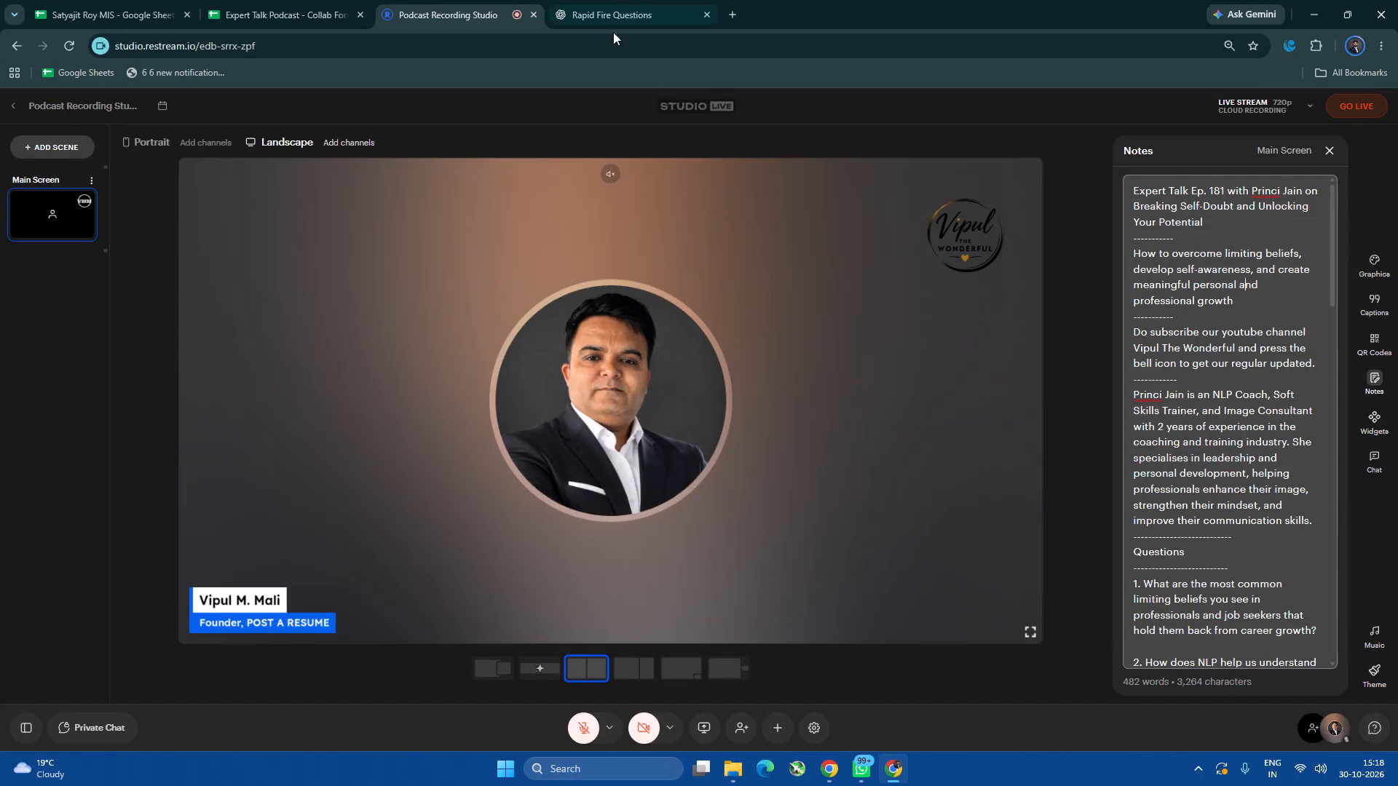
Switch to the other browser window showing the Wajo chat.
left_click(828, 761)
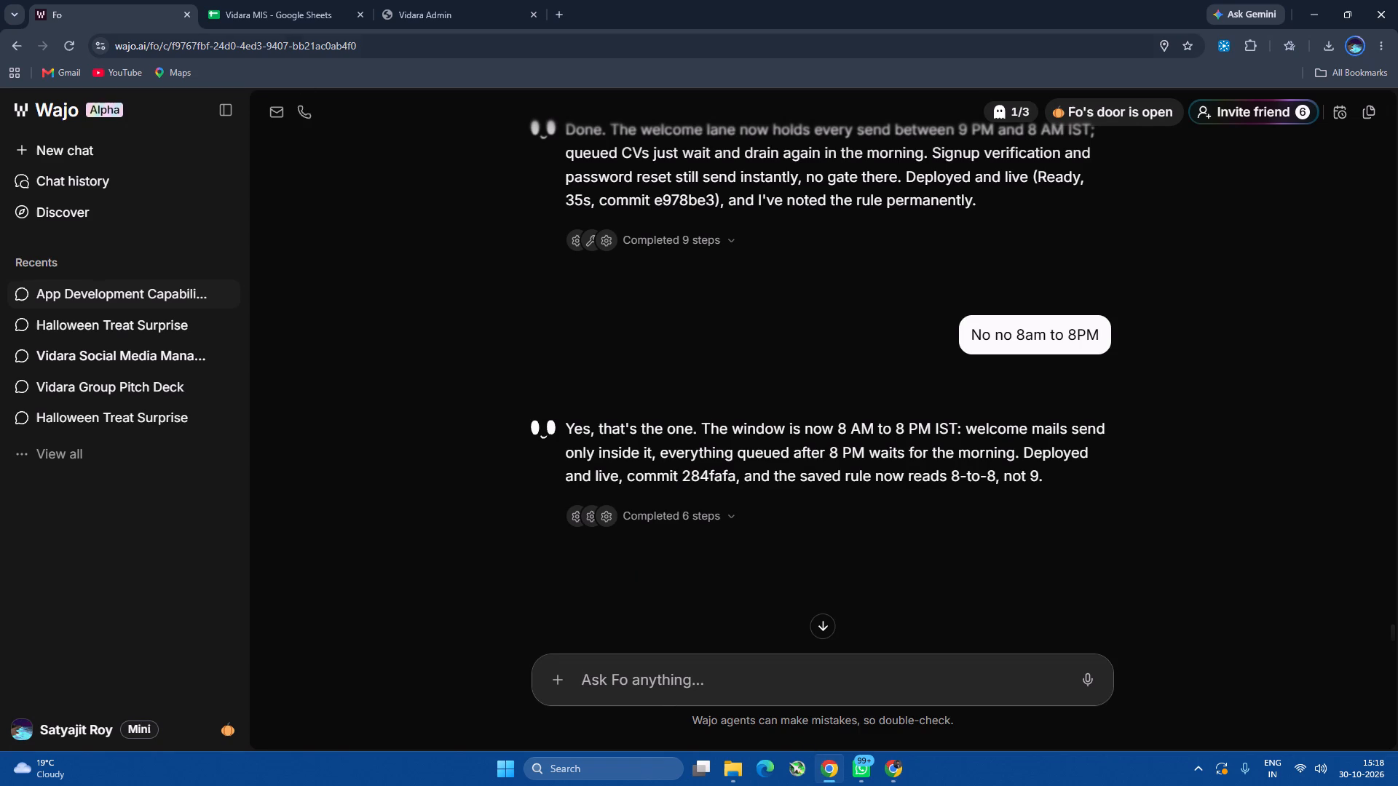
Switch to the other browser window and check the CV upload in the Vidara Admin CV Library.
left_click(291, 12)
left_click(443, 0)
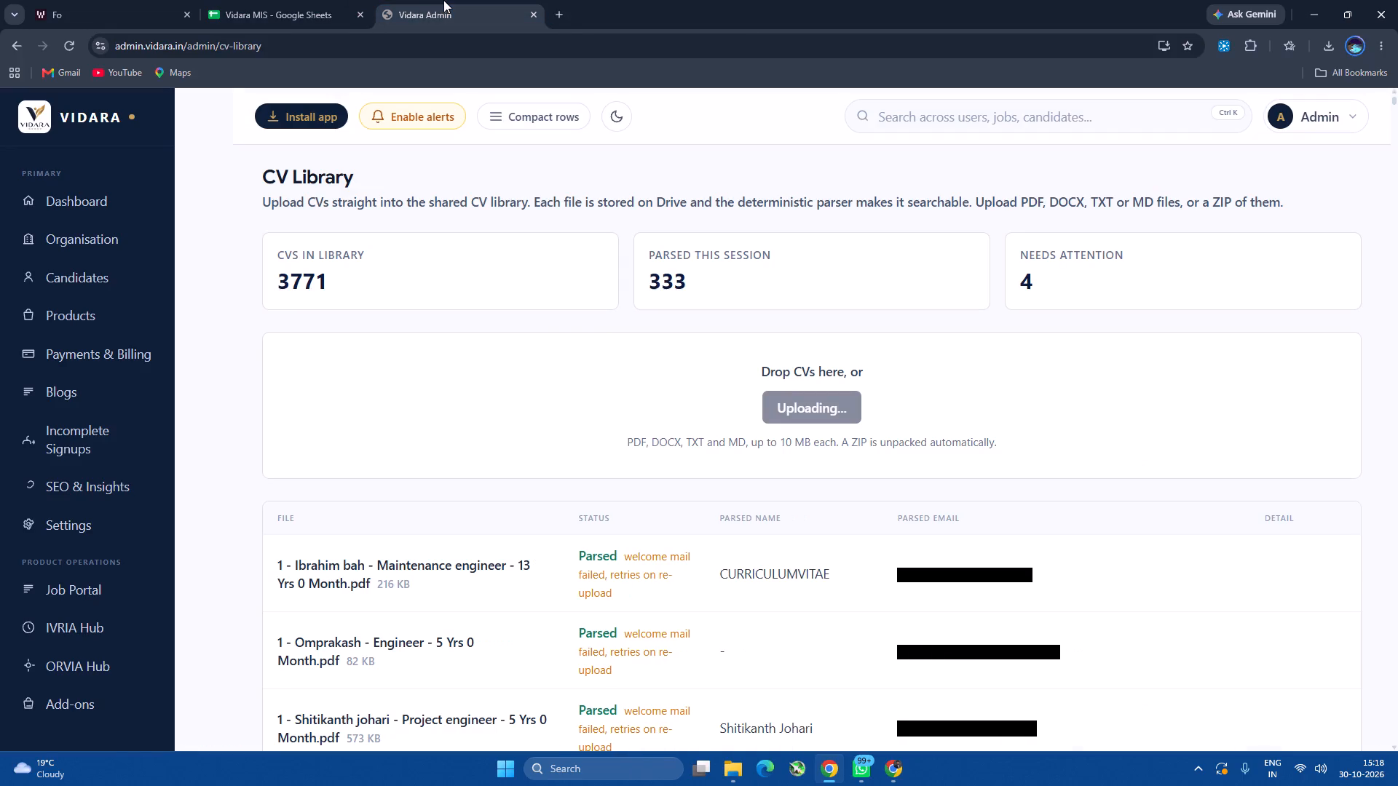
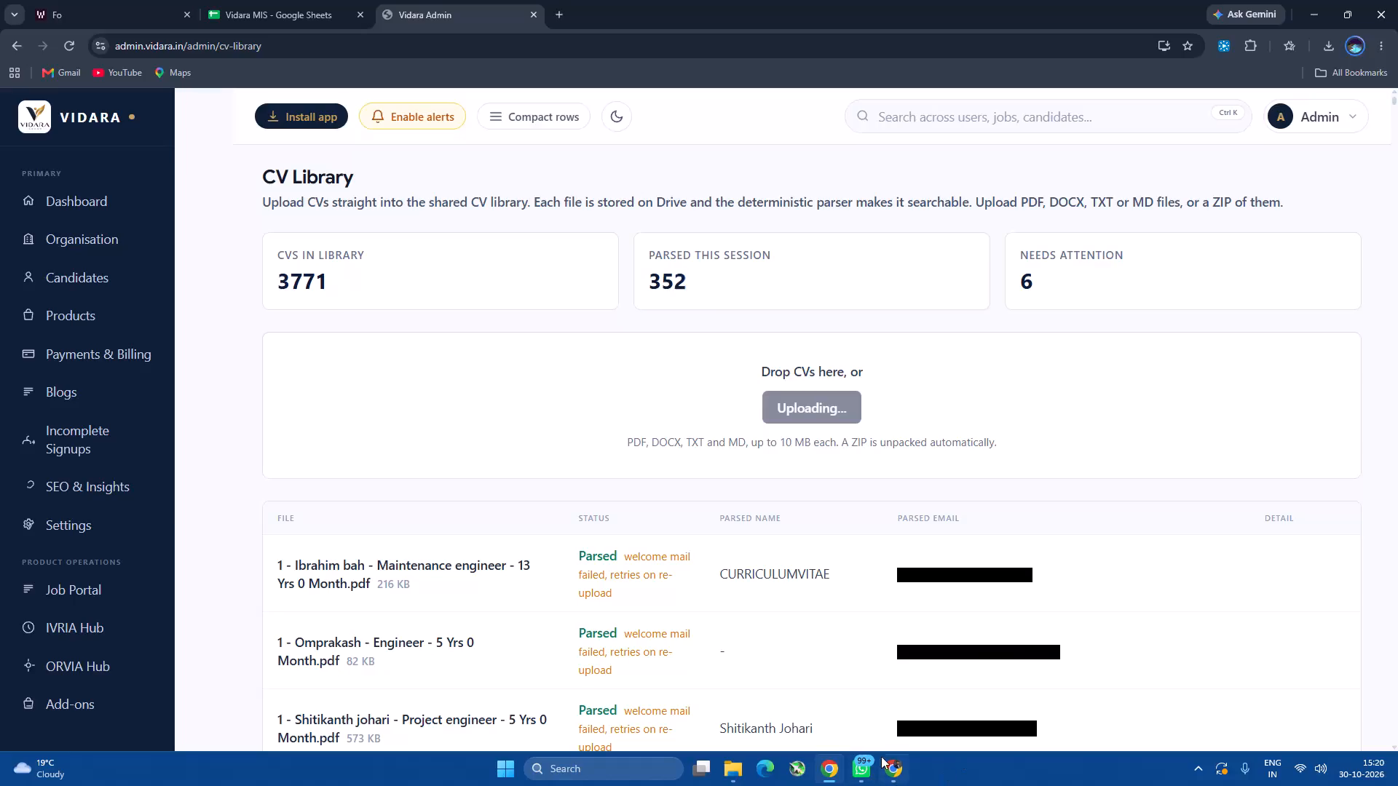
Leave the Vidara CV Library and switch back to the other browser window.
left_click(896, 763)
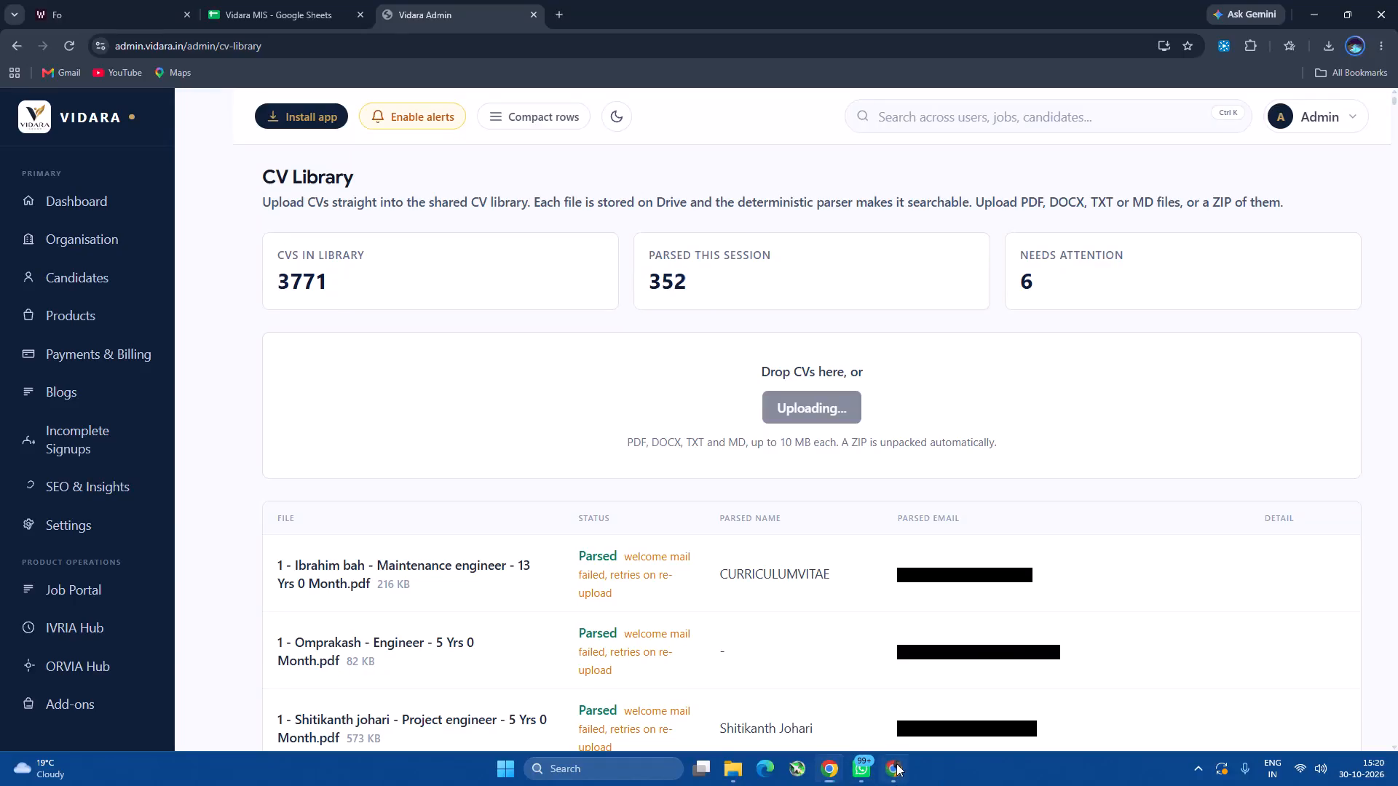
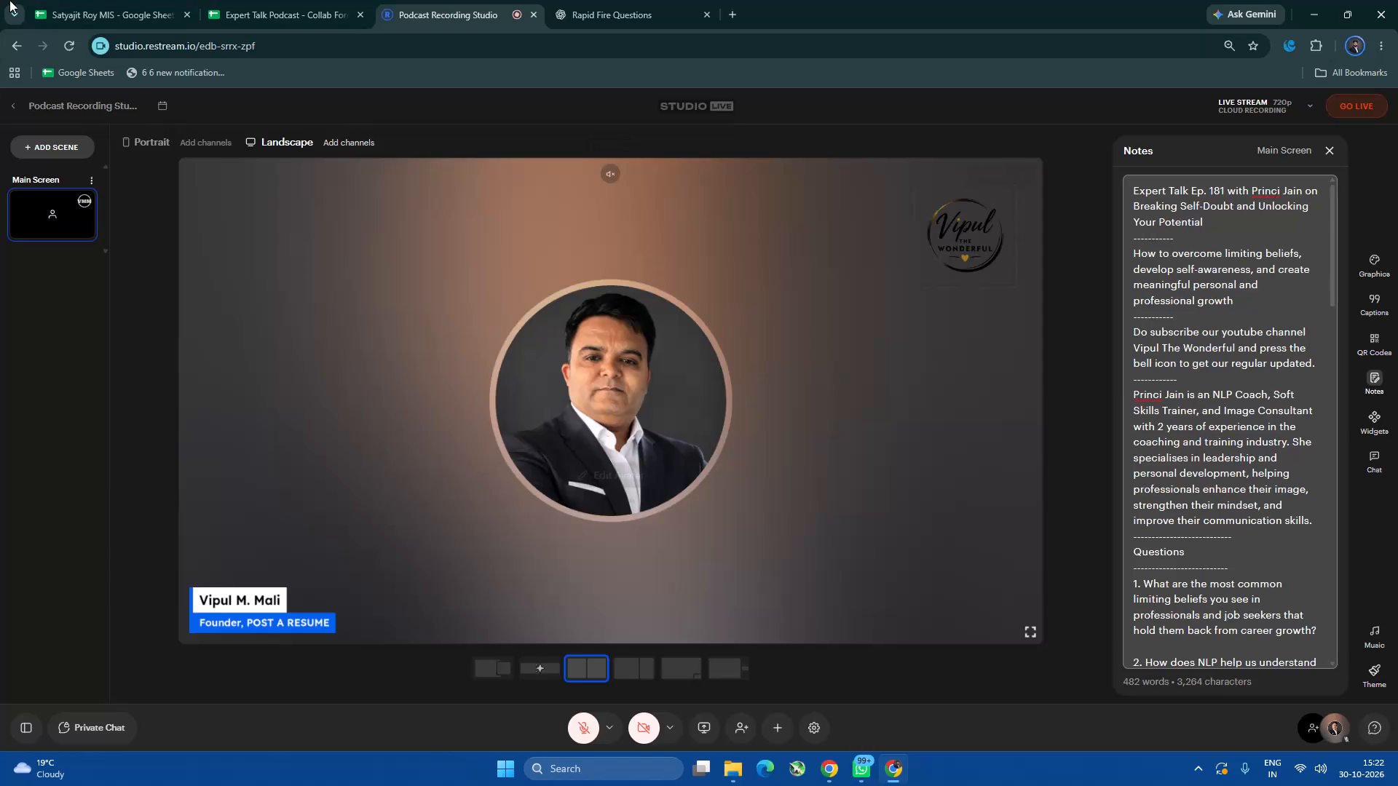
Open the Task sheet of the MIS spreadsheet and look through its task list and statuses.
left_click(52, 0)
left_click(220, 0)
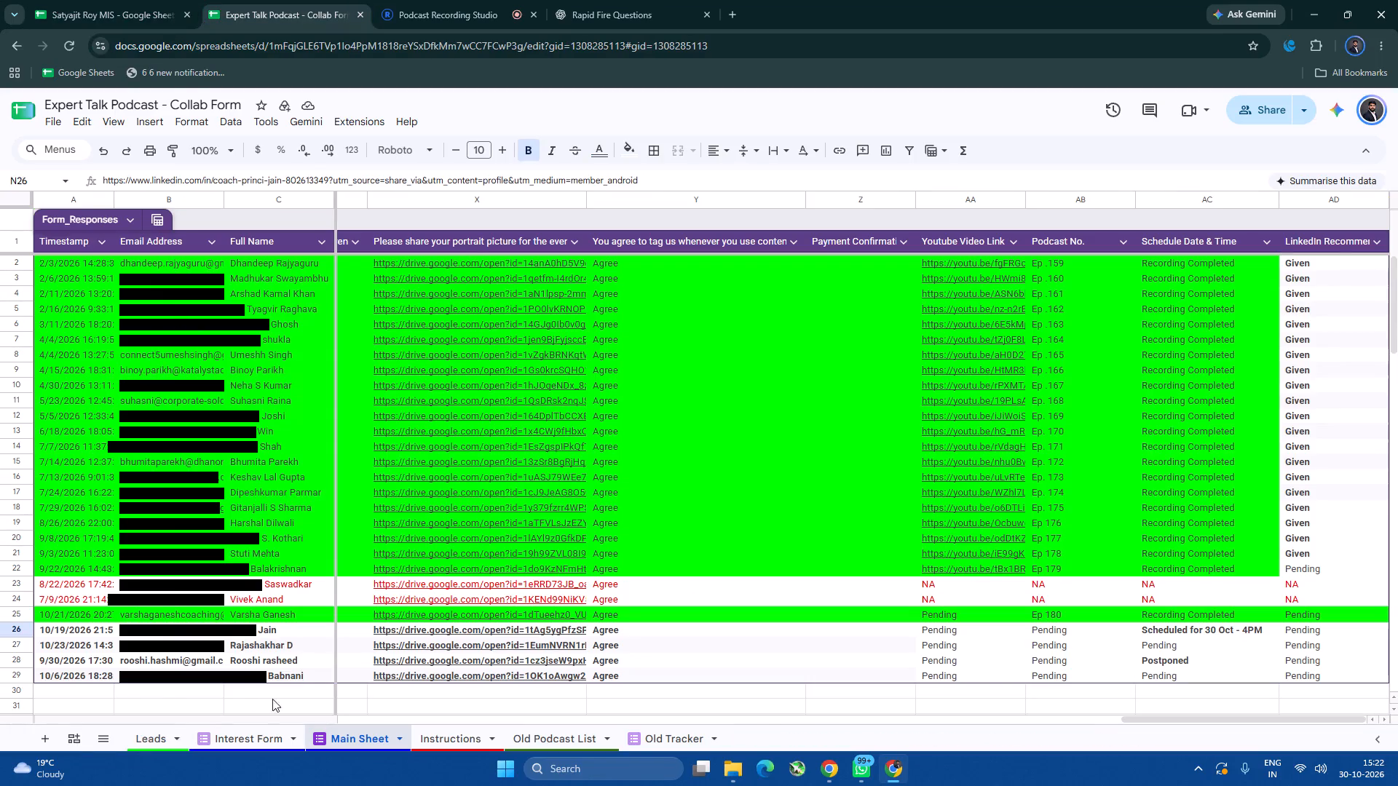
left_click(150, 0)
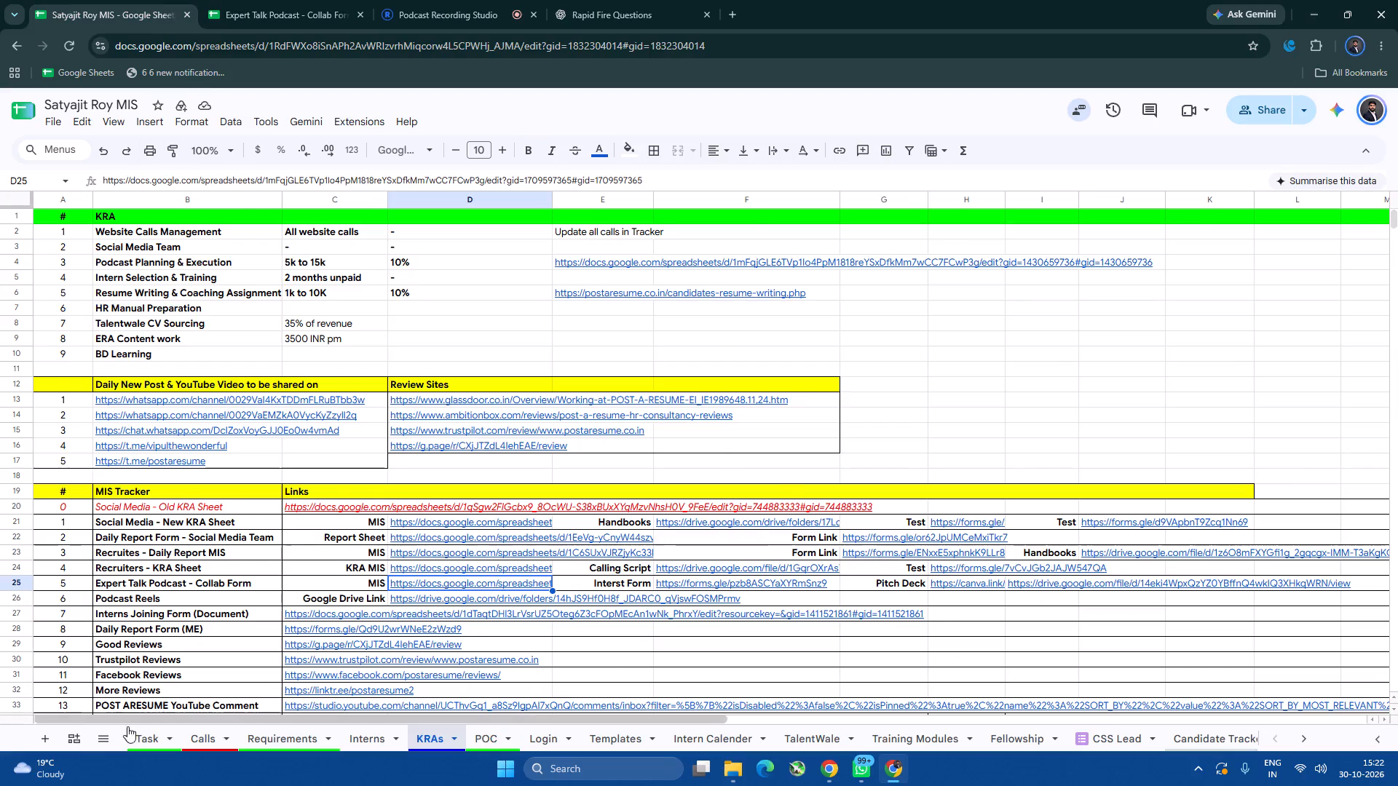
left_click(138, 746)
scroll(225, 636, "down", 4)
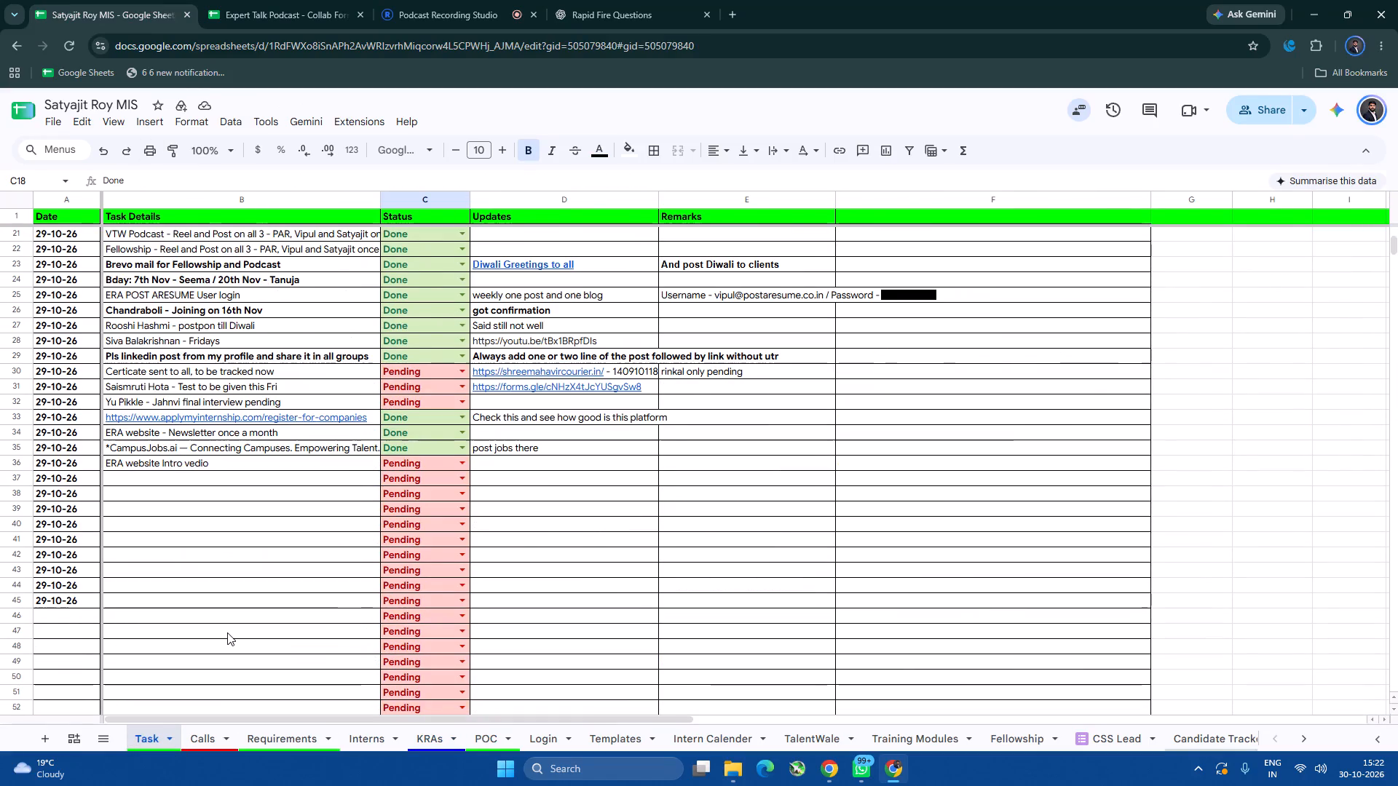
scroll(227, 632, "up", 7)
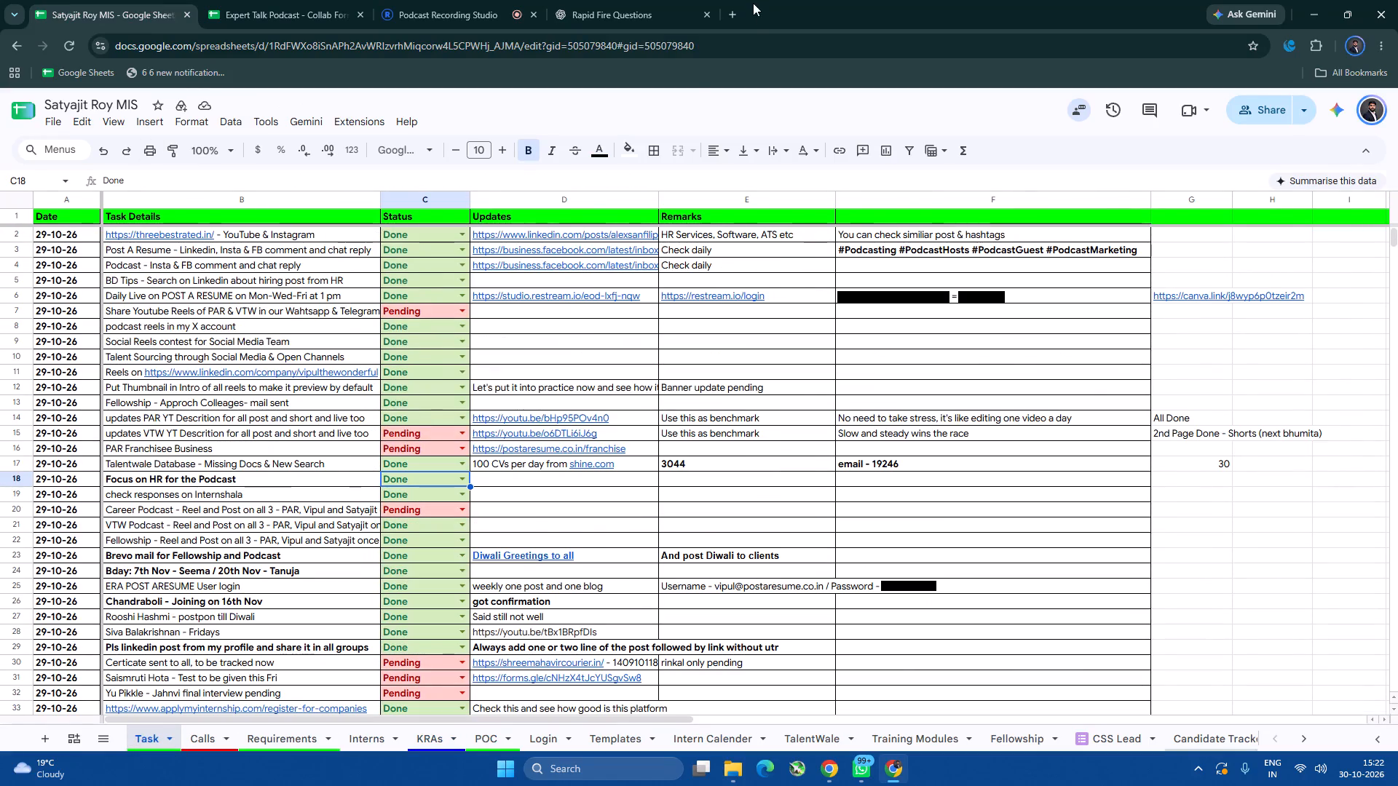
Close the Rapid Fire Questions chat in ChatGPT, leaving the podcast recording studio open.
left_click(672, 0)
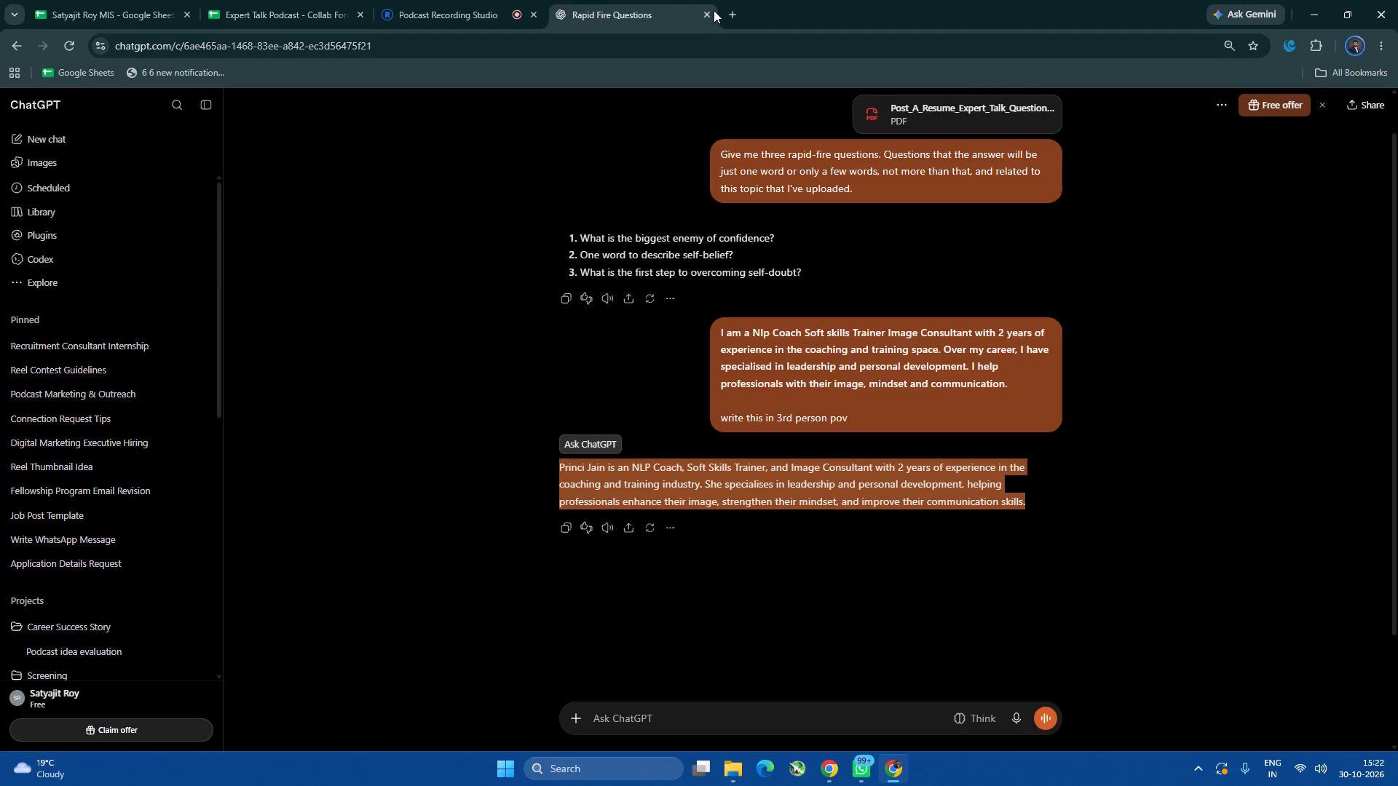
left_click(711, 12)
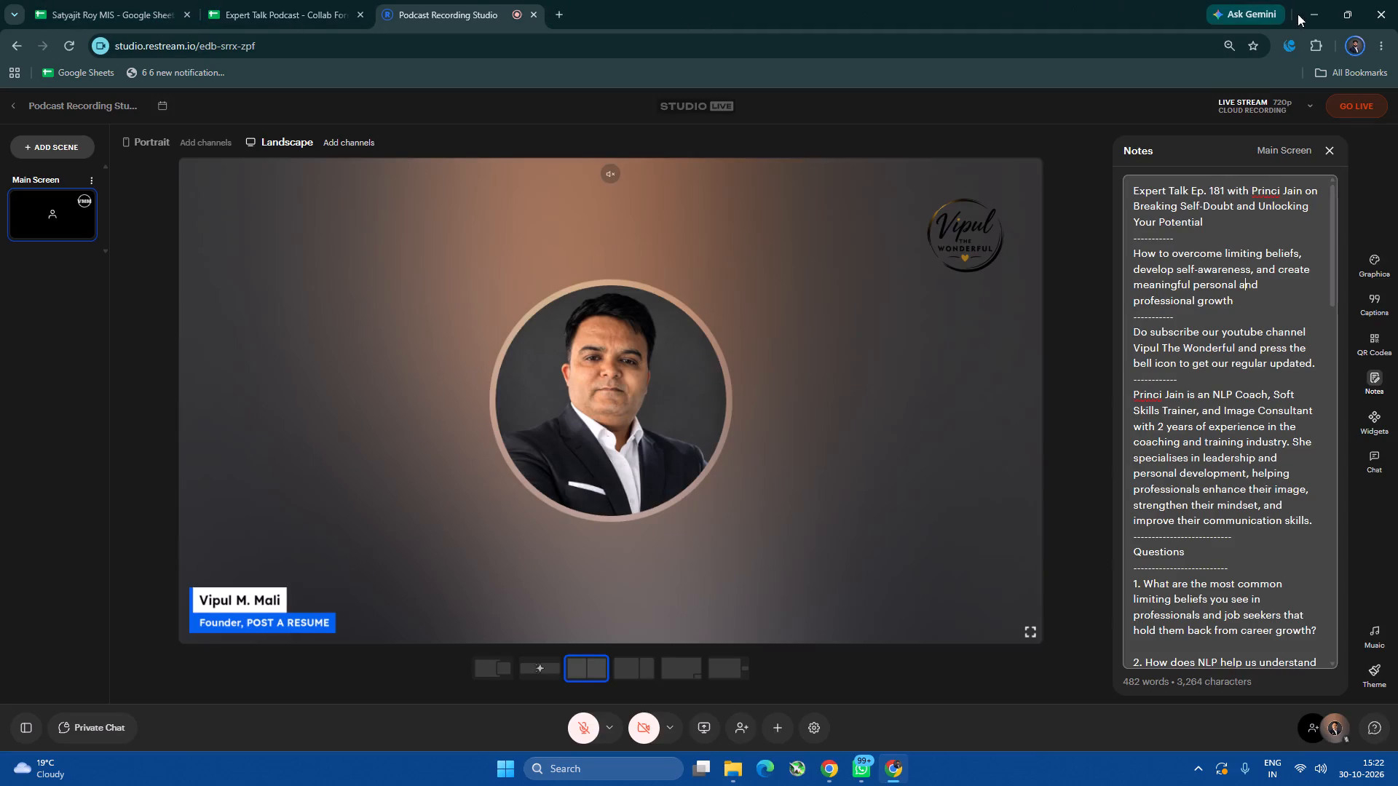
Check the upload status in the Vidara CV Library window and return to the Restream podcast studio.
left_click(1310, 14)
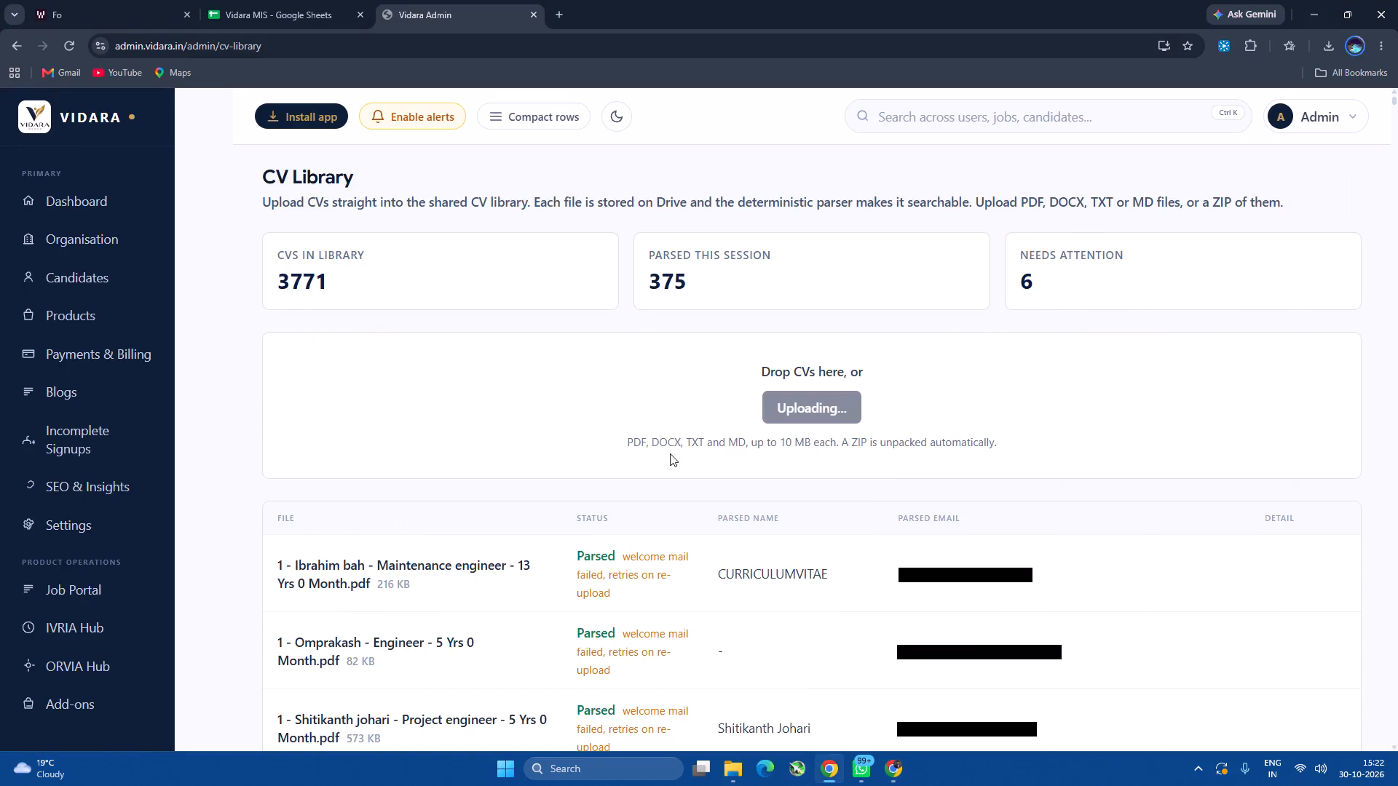
left_click(890, 769)
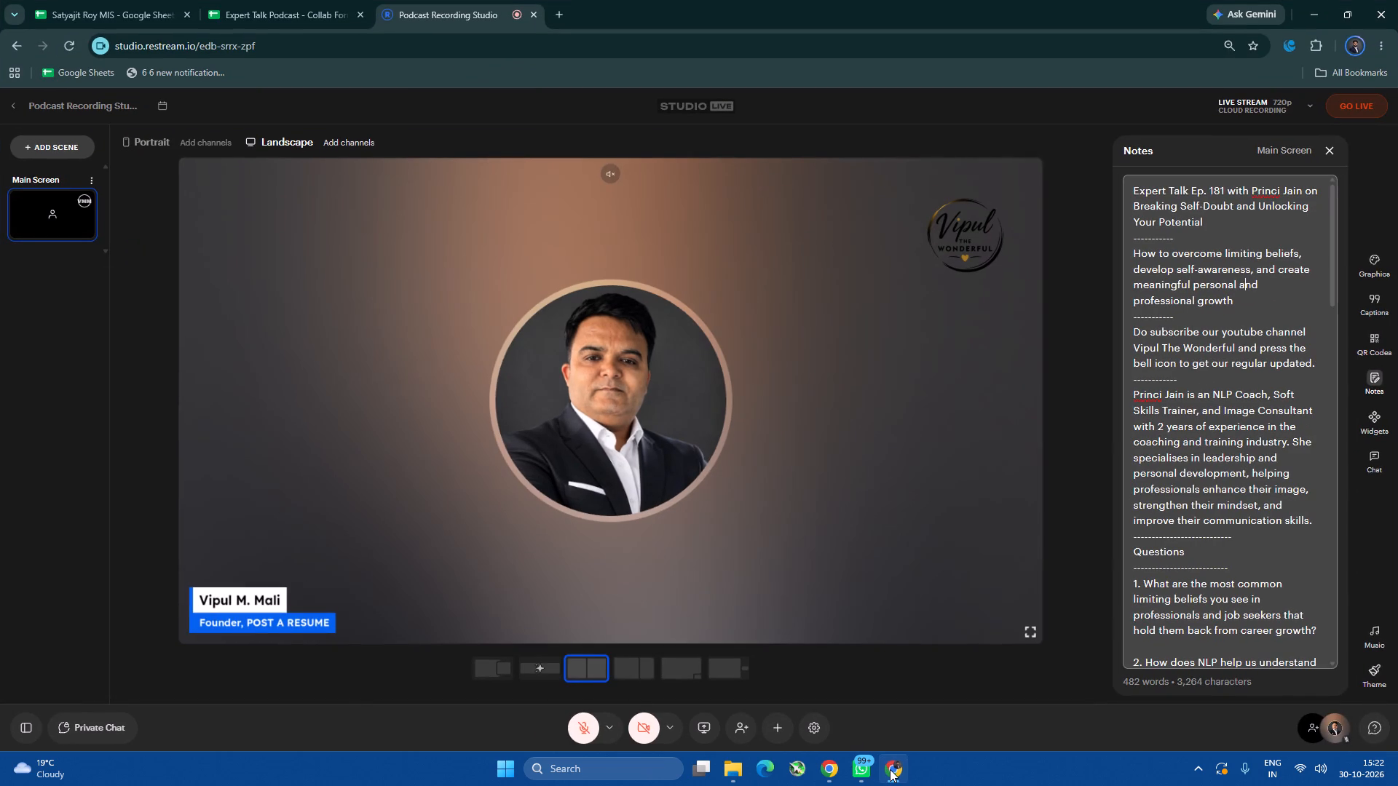
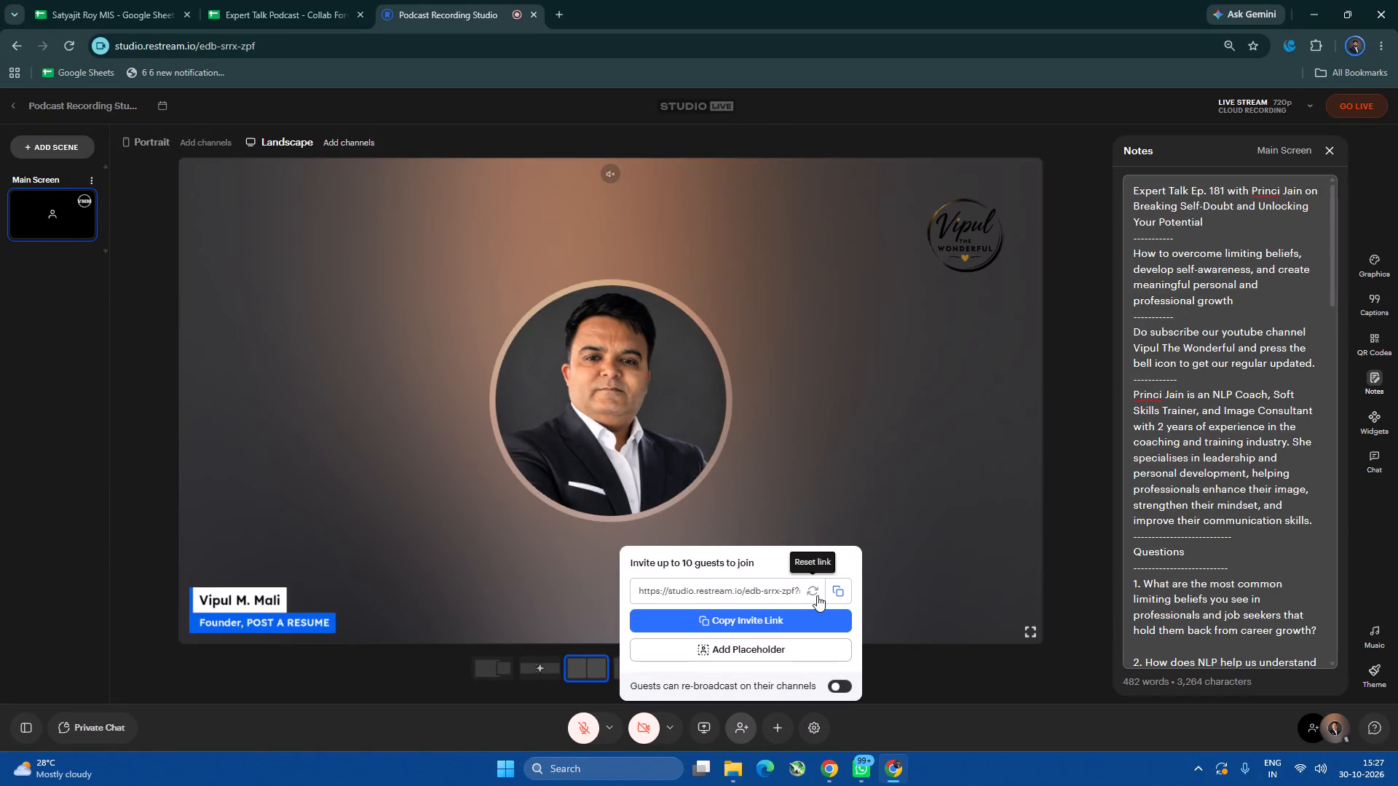
Reset the studio's guest invite link and confirm generating a new one.
left_click(810, 592)
left_click(819, 330)
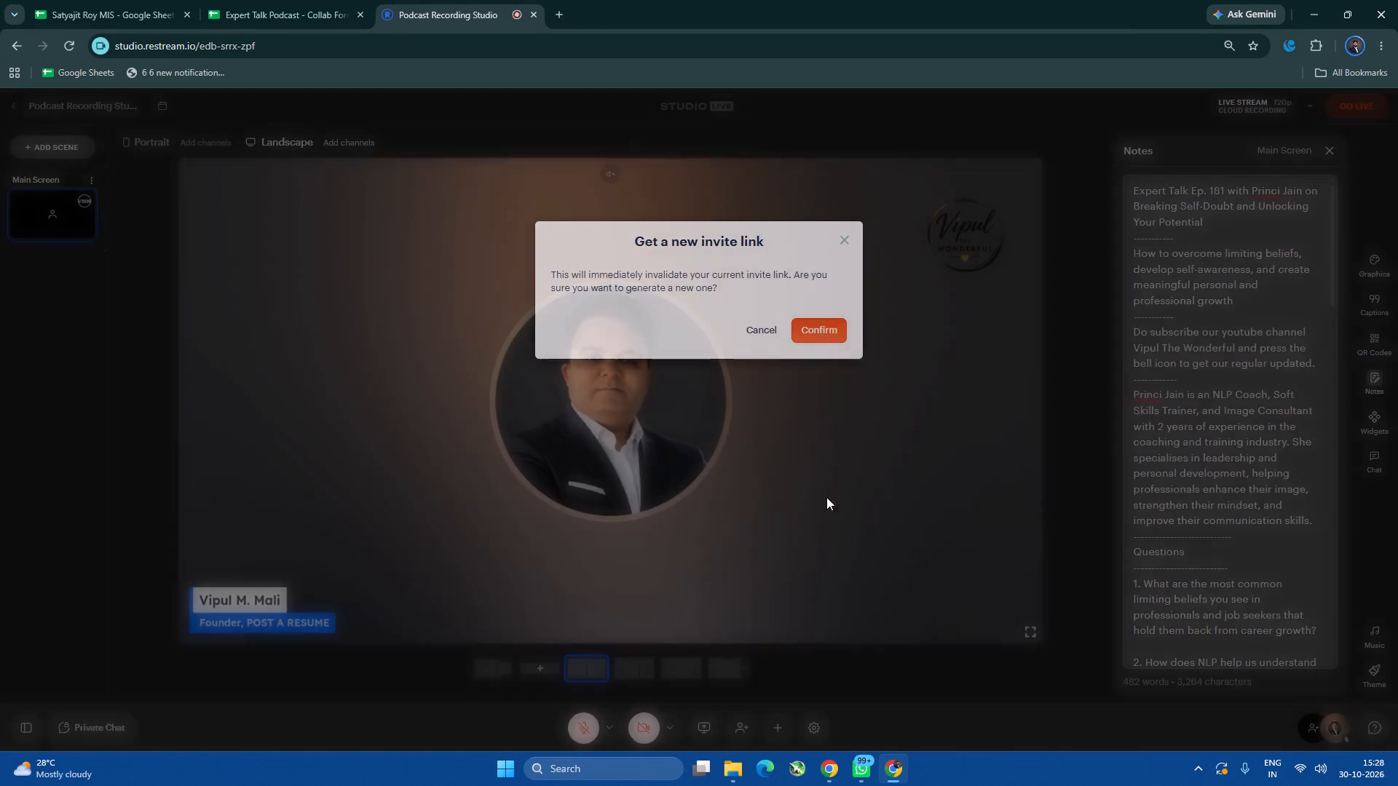
Reopen the guest invitation options and copy the new studio invite link.
left_click(774, 731)
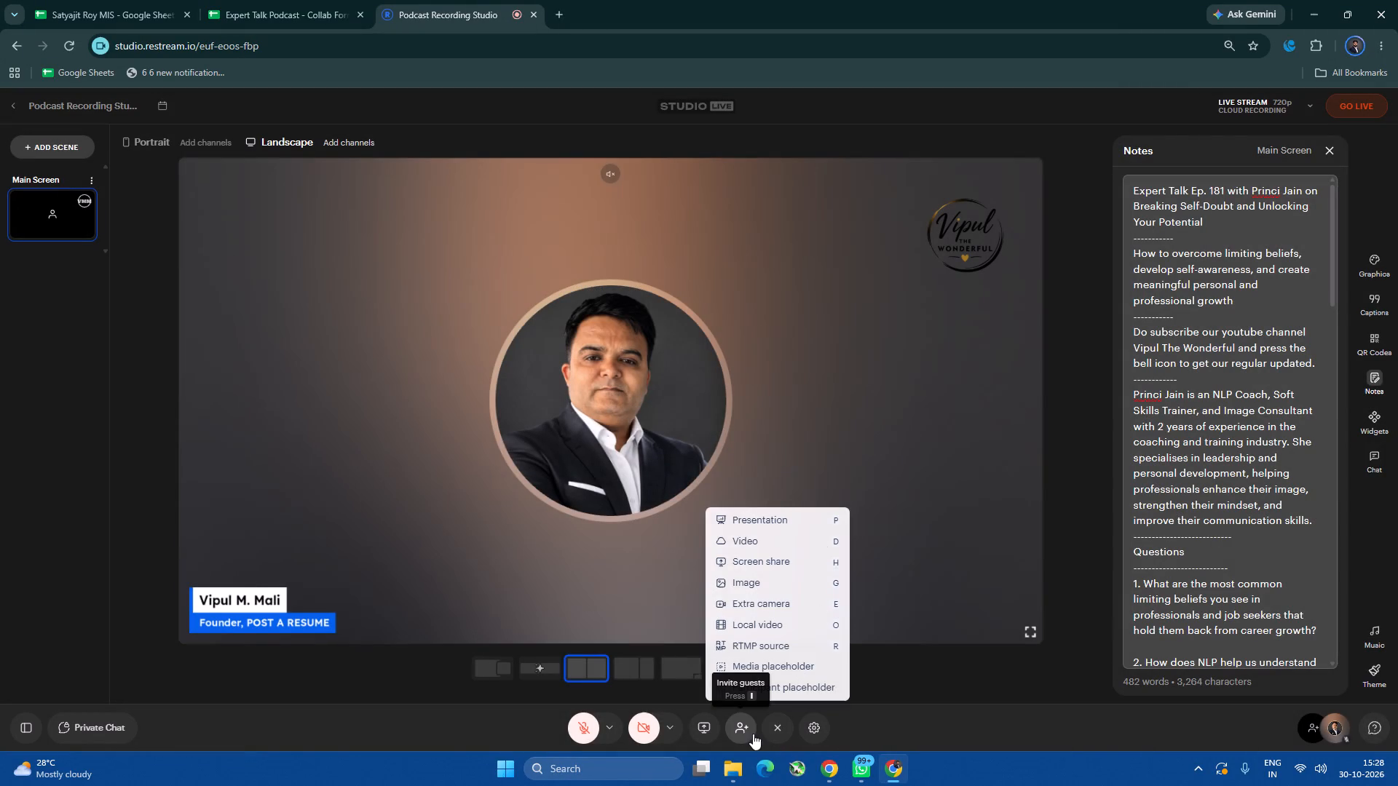
left_click(742, 737)
left_click(832, 592)
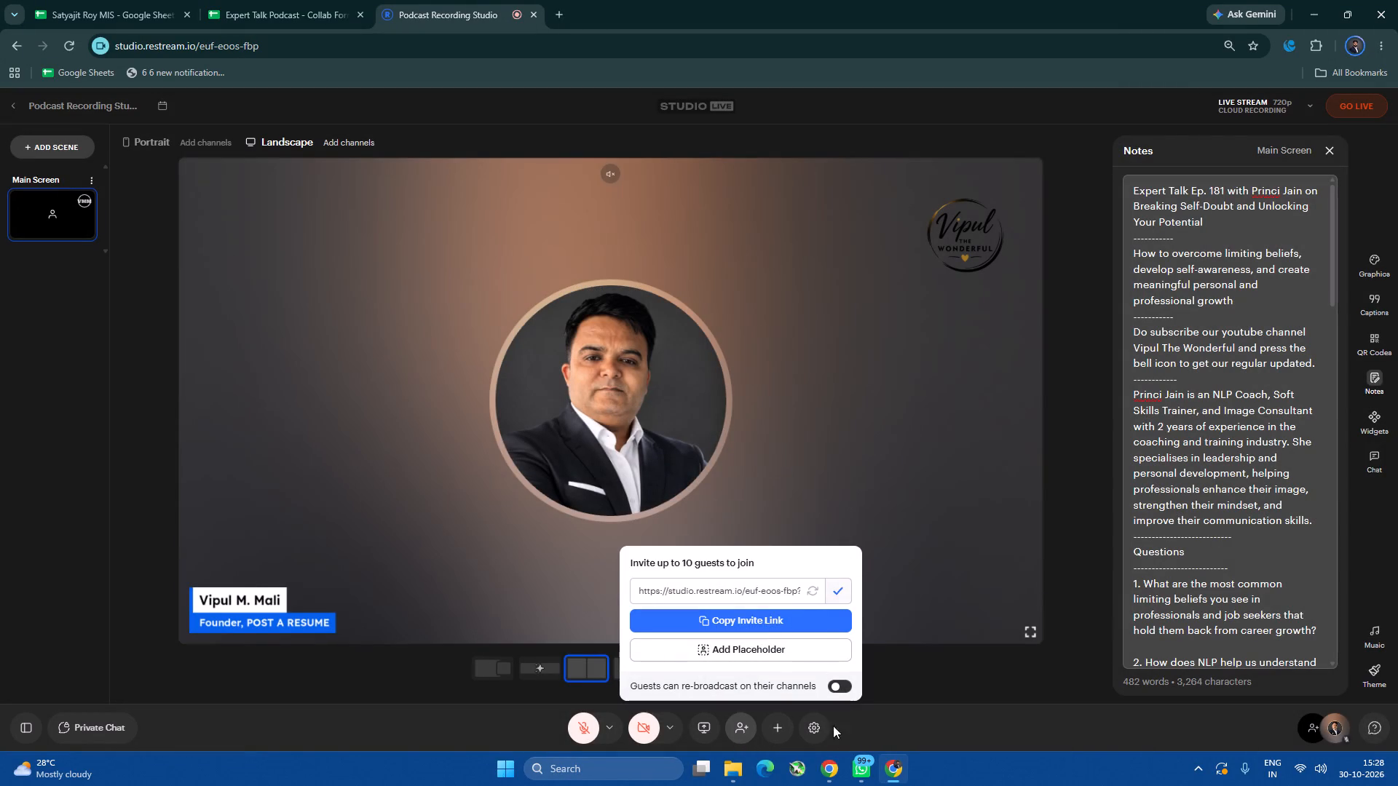
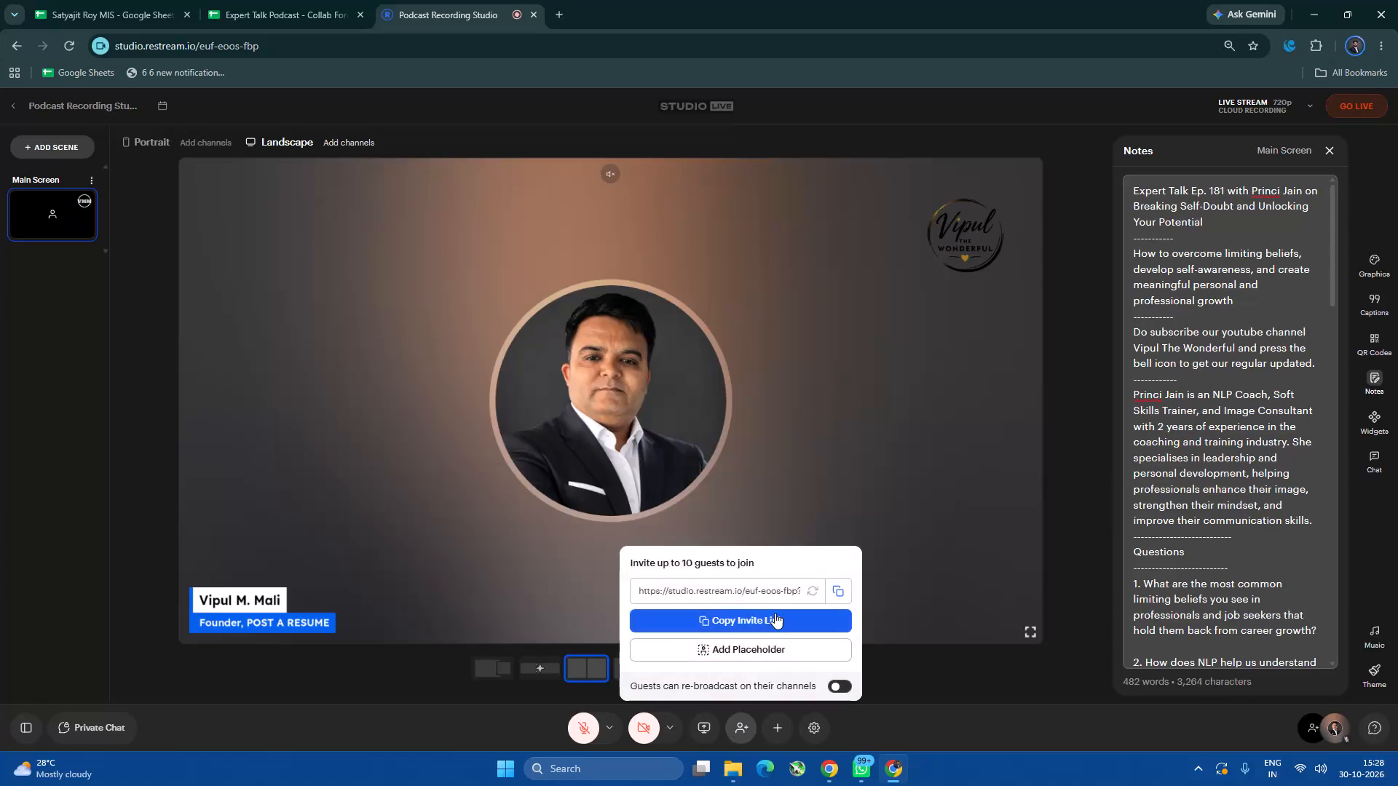
Copy the studio's new guest invite link once more from the open guest invitation options.
left_click(772, 617)
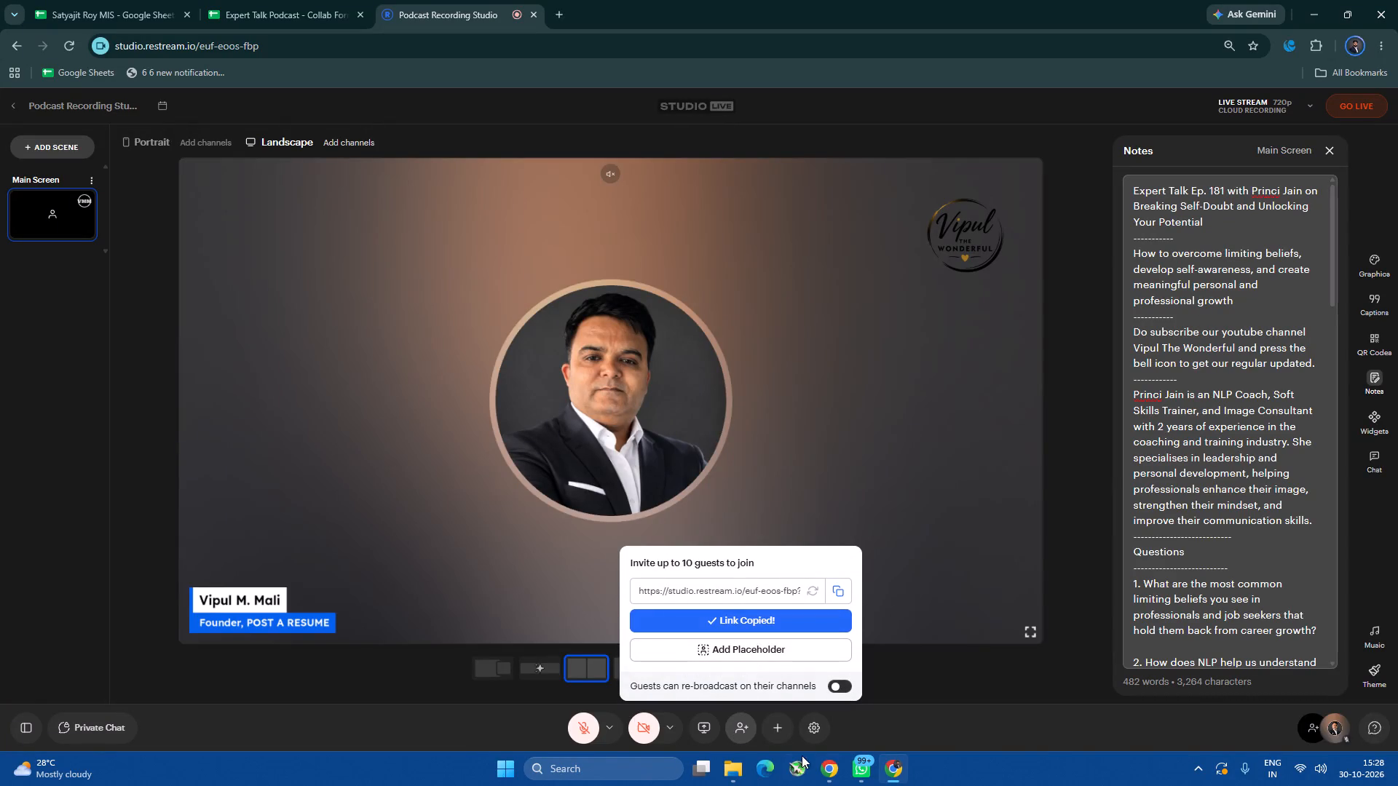
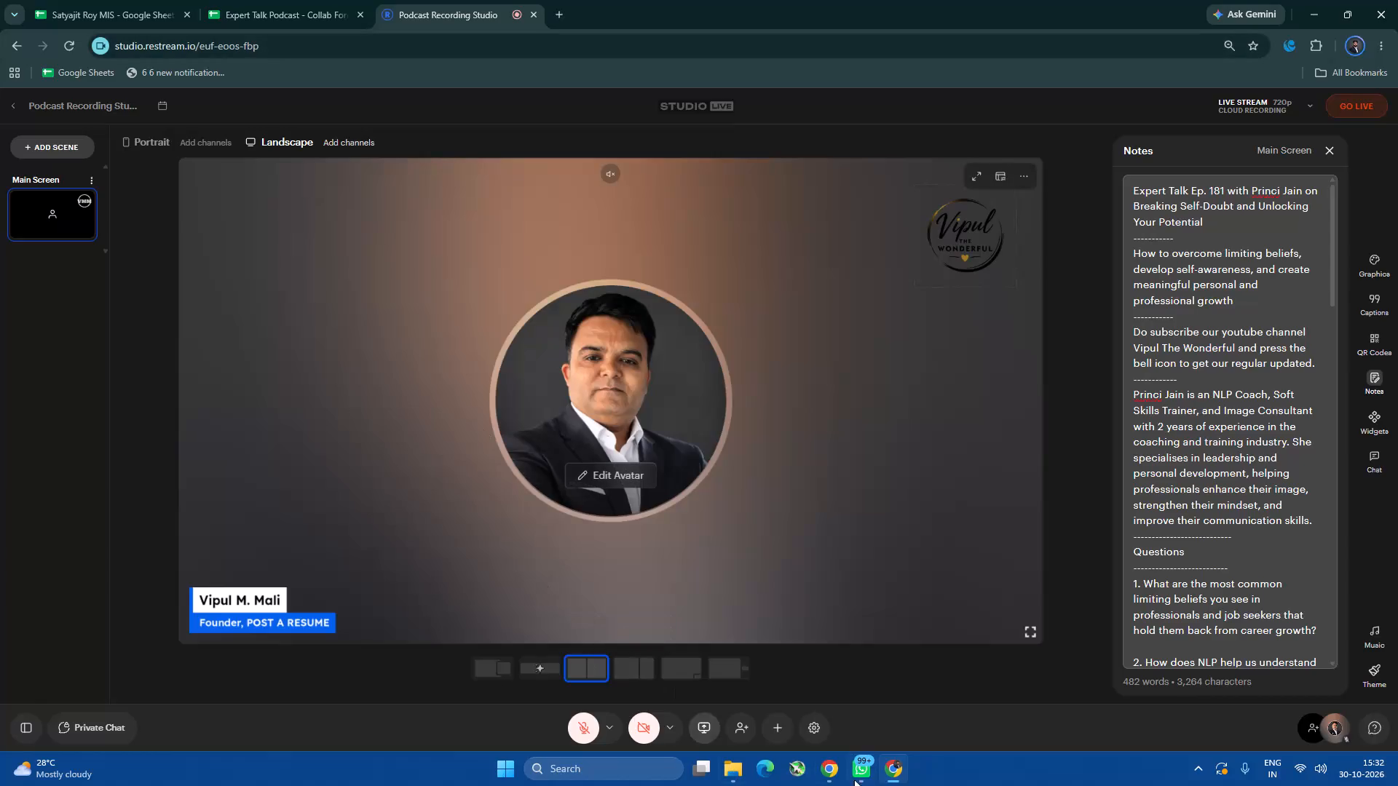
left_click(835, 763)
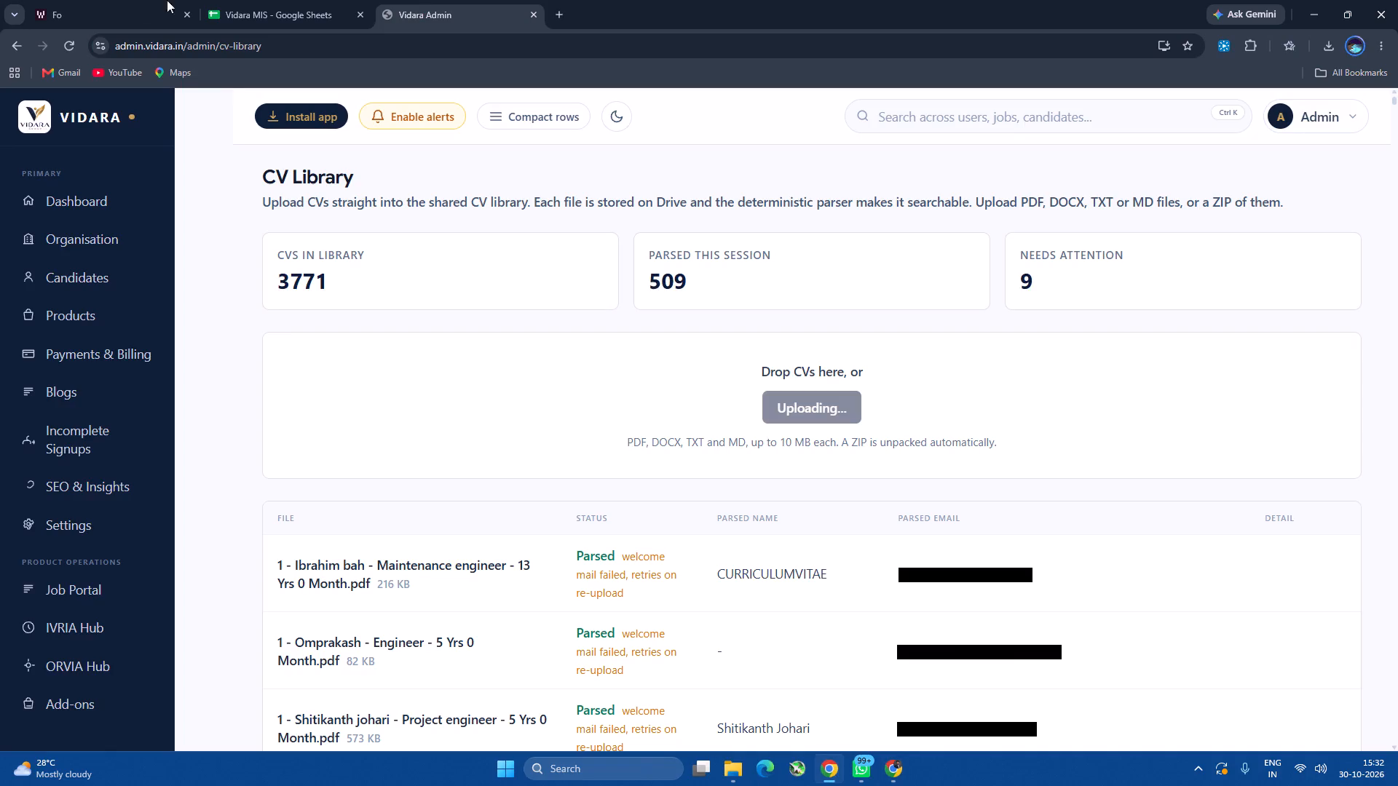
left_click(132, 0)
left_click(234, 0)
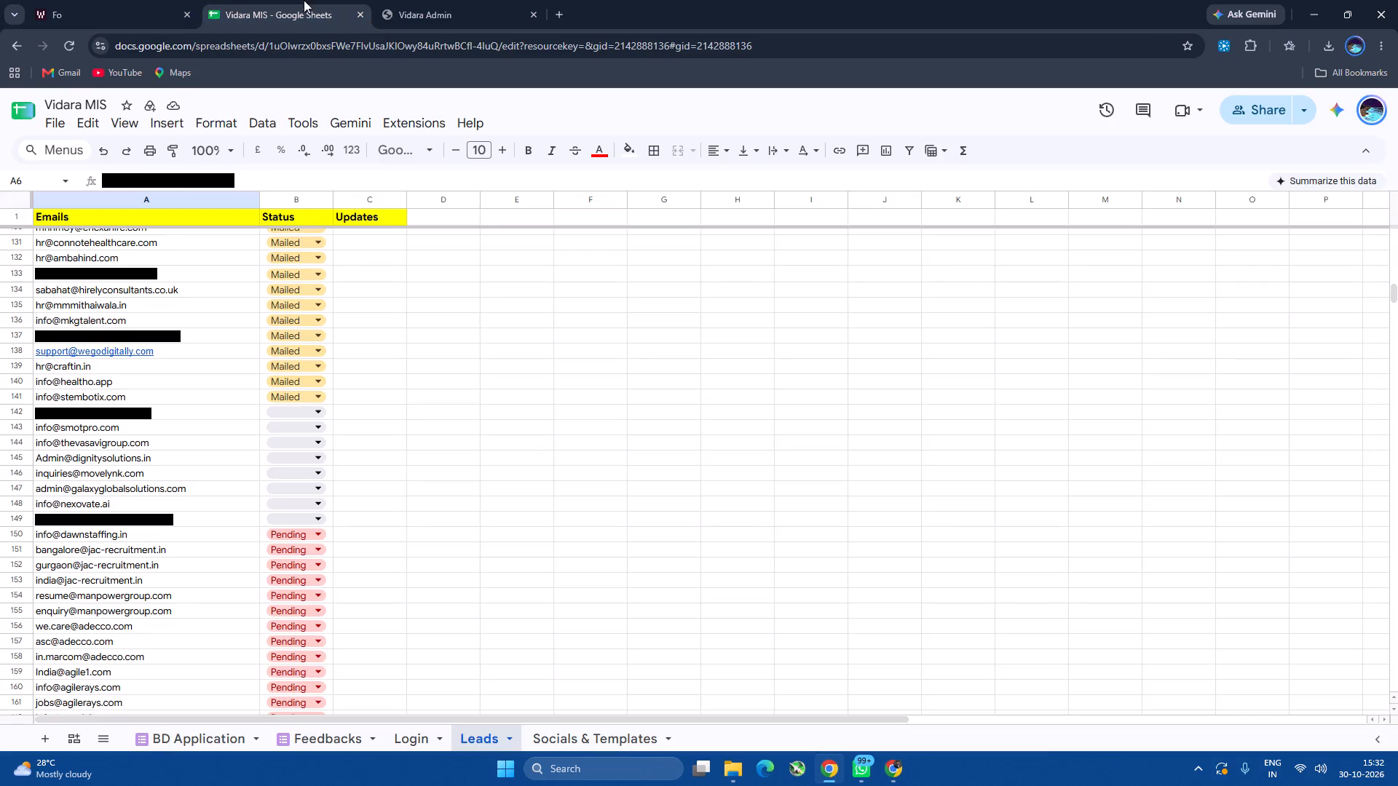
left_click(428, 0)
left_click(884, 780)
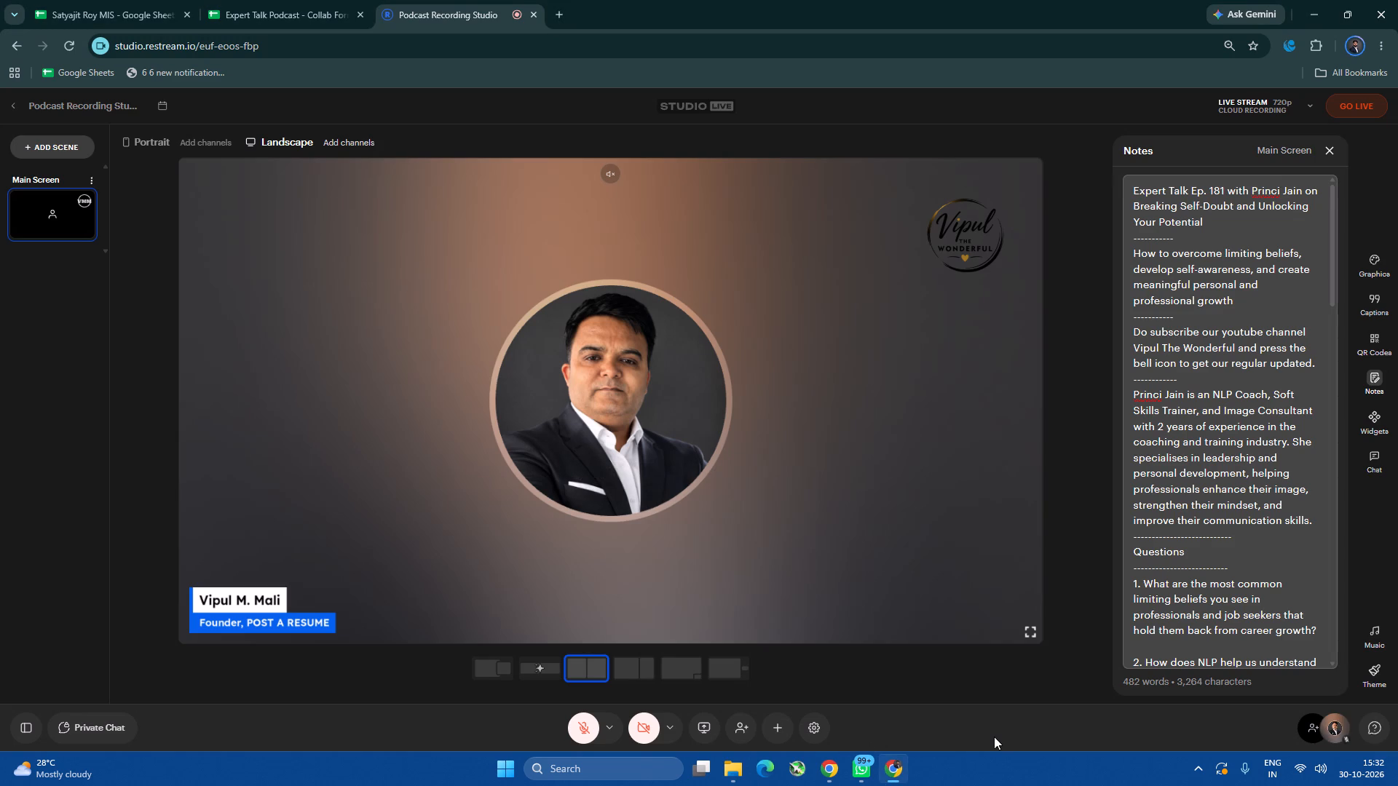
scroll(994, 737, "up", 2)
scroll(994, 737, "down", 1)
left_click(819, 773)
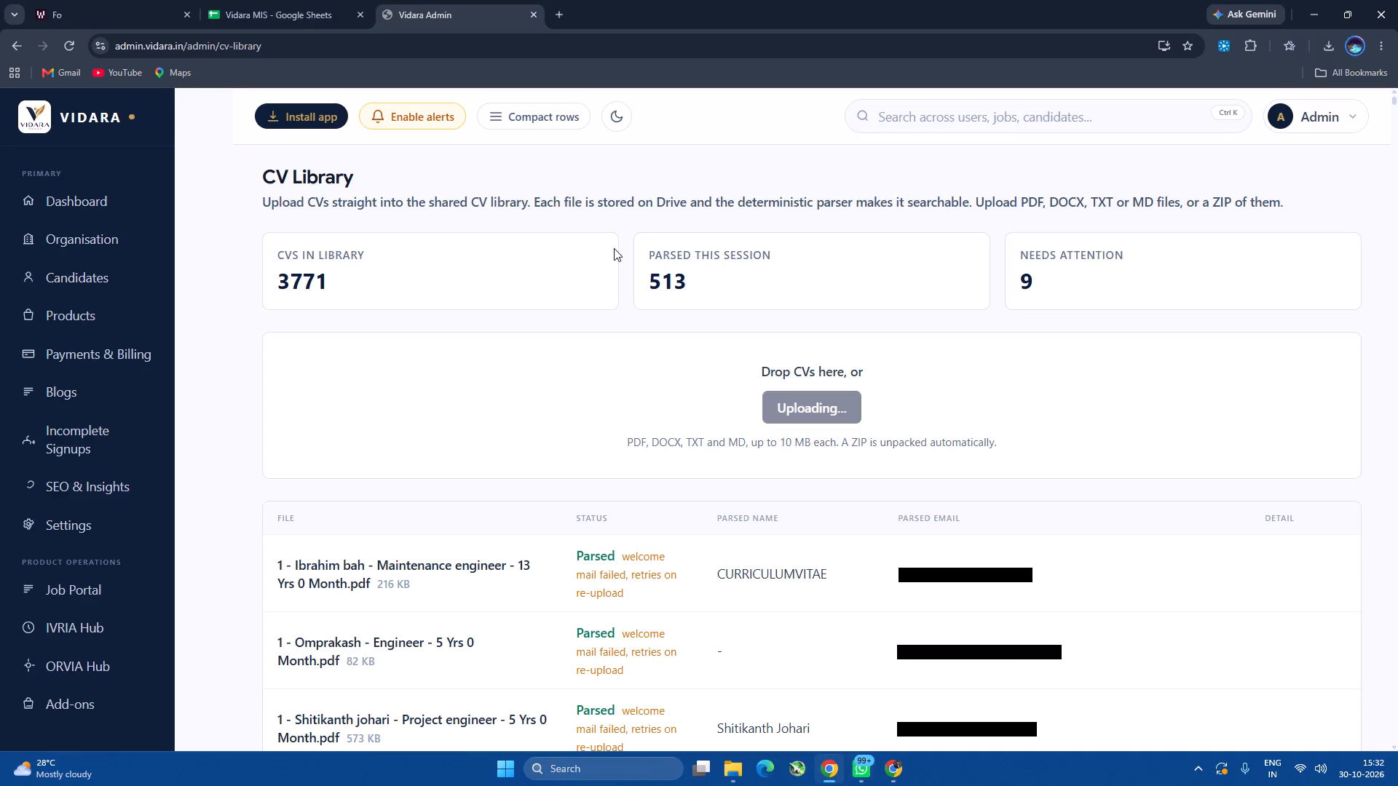
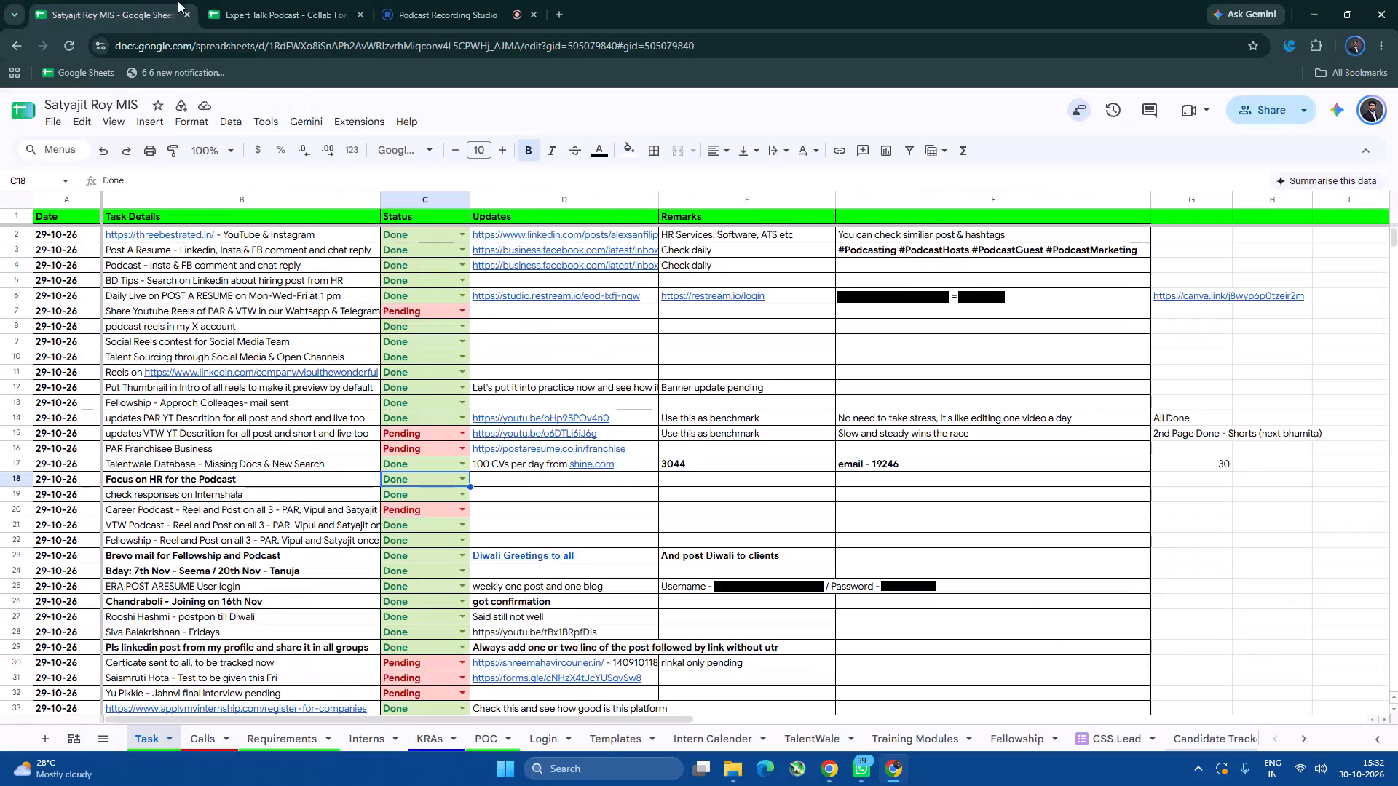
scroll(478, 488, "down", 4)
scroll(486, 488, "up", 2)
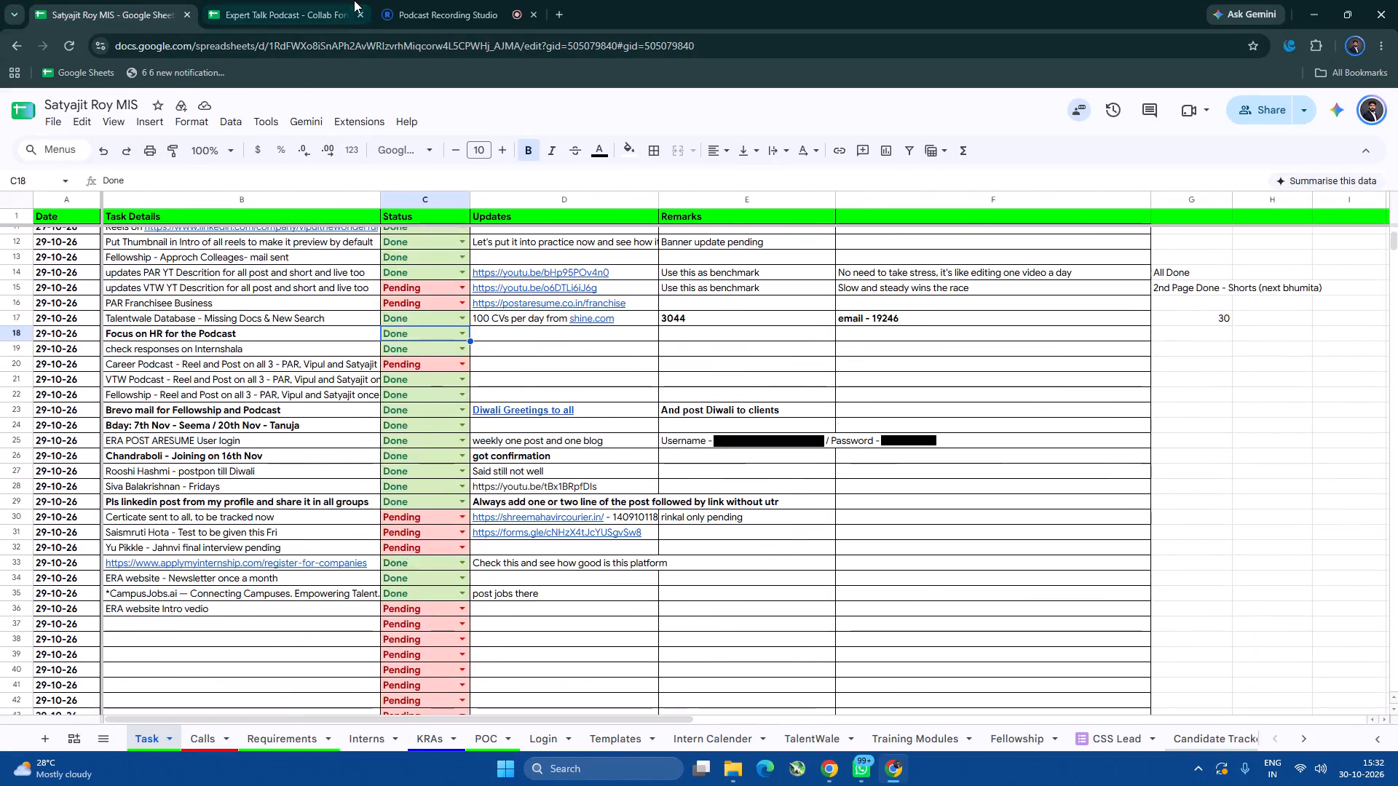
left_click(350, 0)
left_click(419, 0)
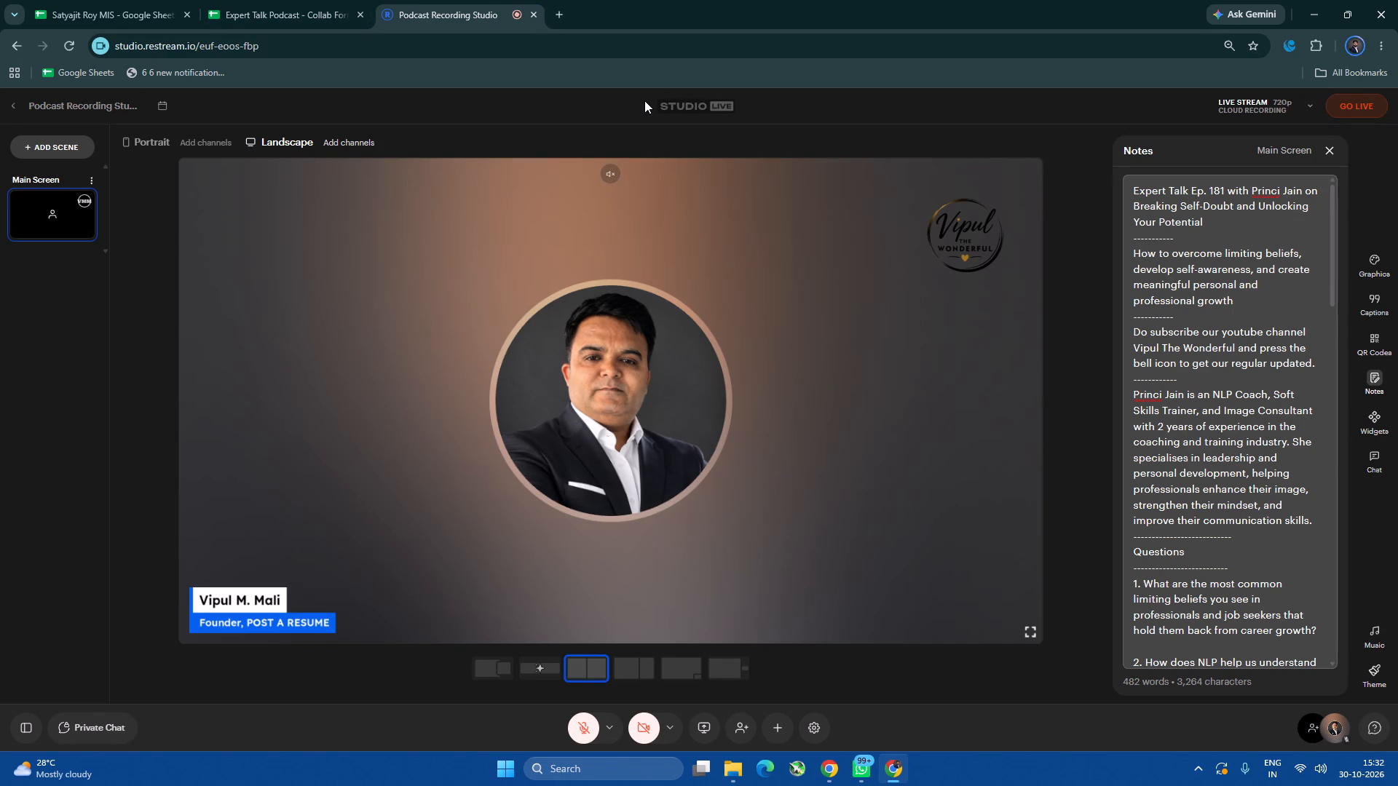
Check the CV upload progress in the Vidara CV Library and return to the Podcast Recording Studio window.
left_click(832, 762)
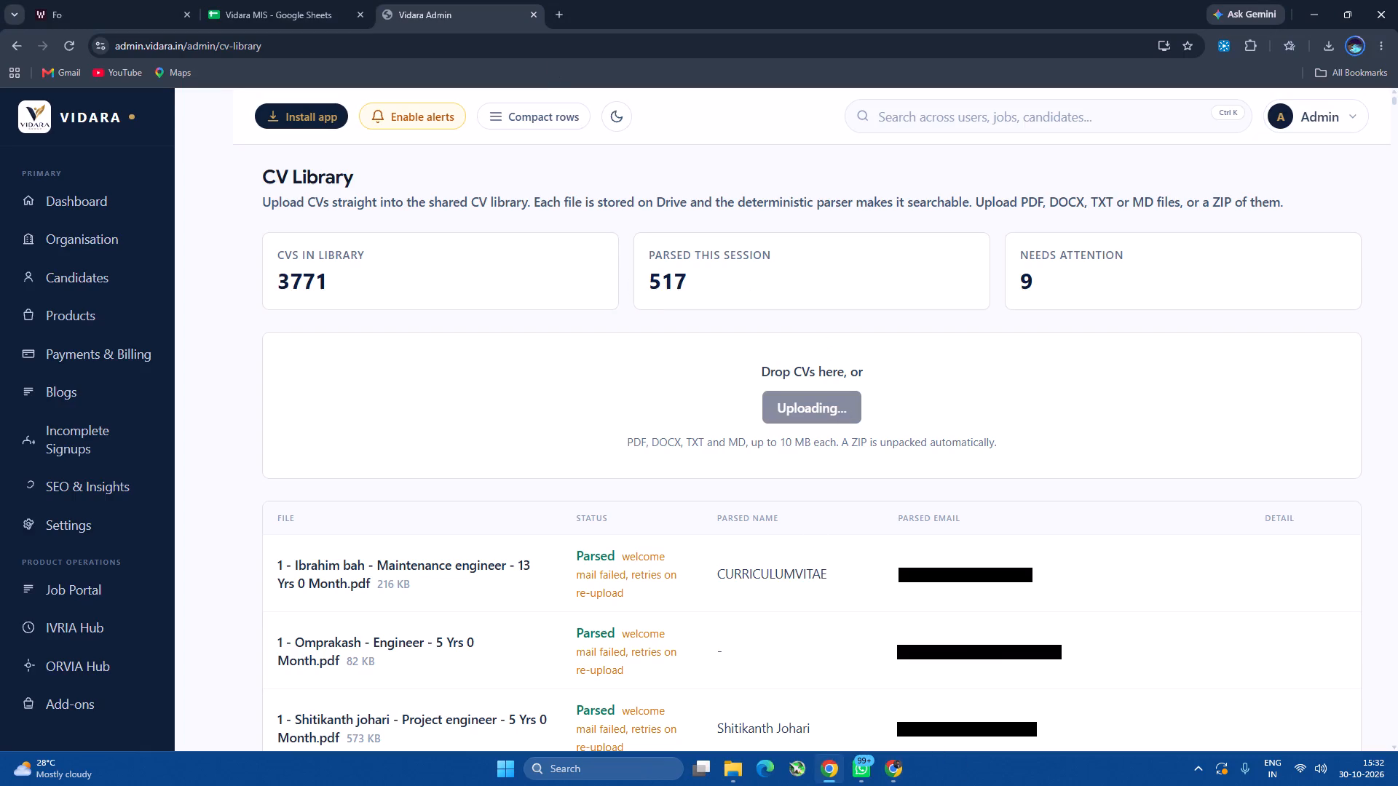
left_click(895, 766)
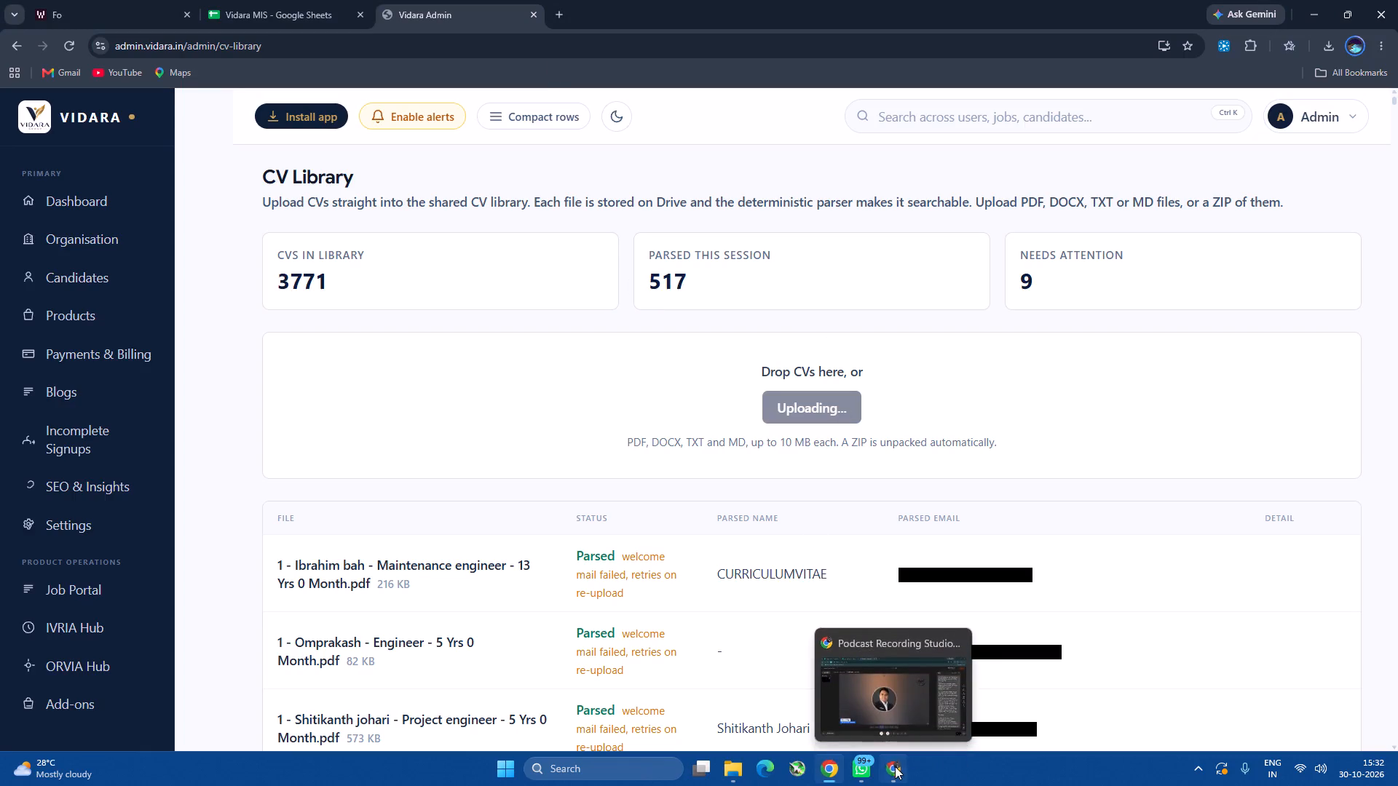